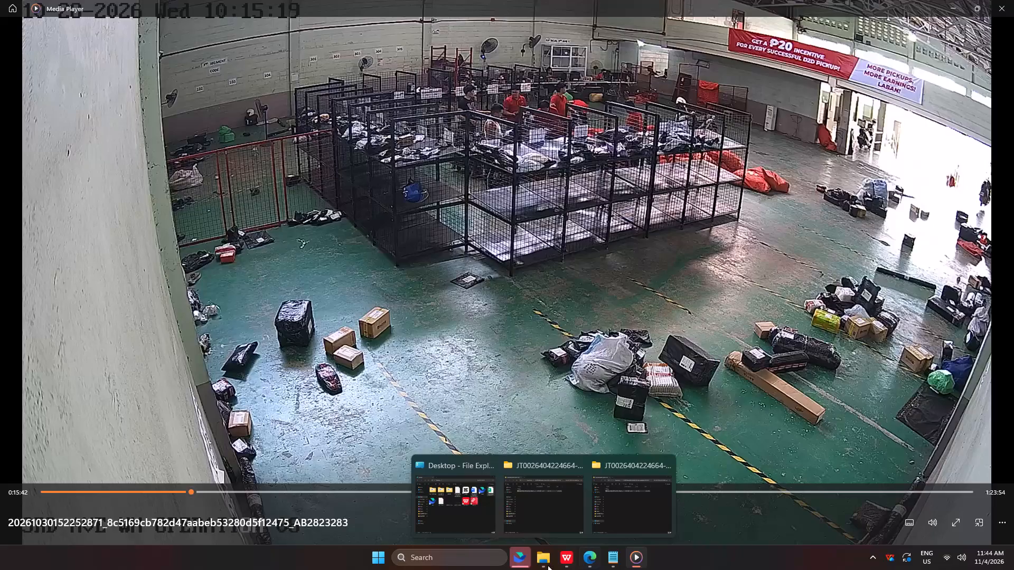
Resume the warehouse CCTV footage and capture a screenshot of the sorting cages and workers at about 0:15:50.
click(502, 522)
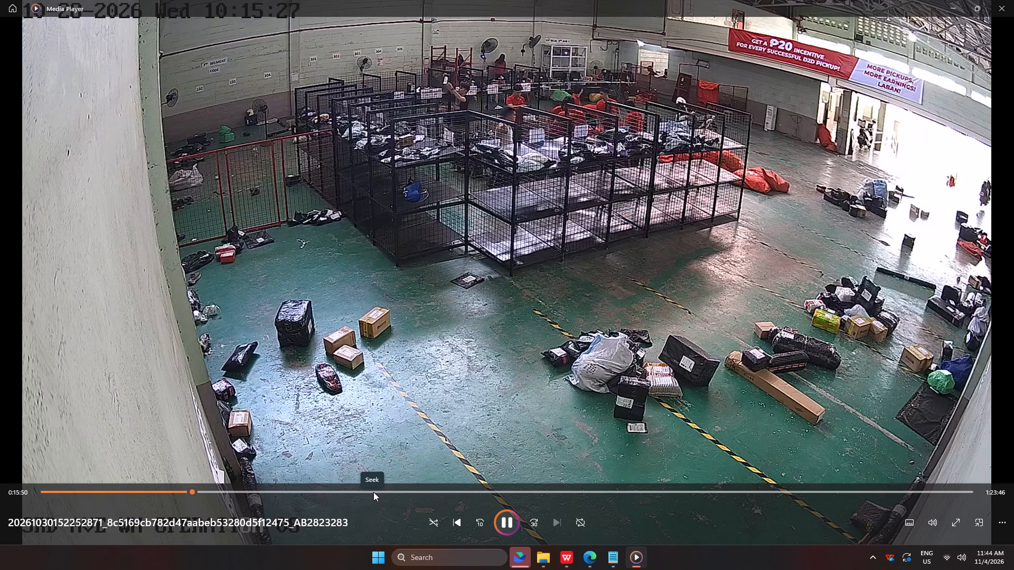
key(shift+super+s)
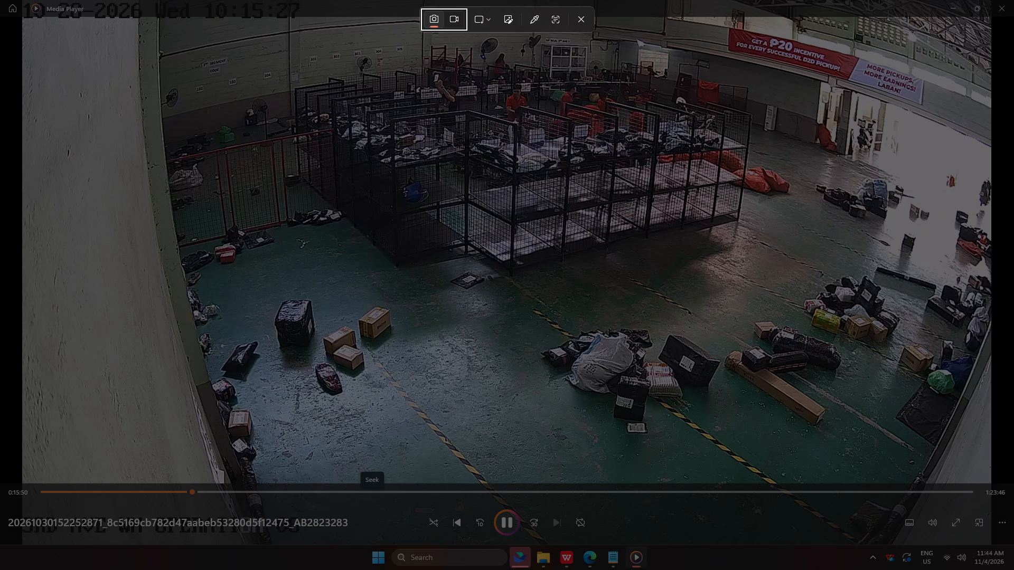
drag(262, 20, 734, 237)
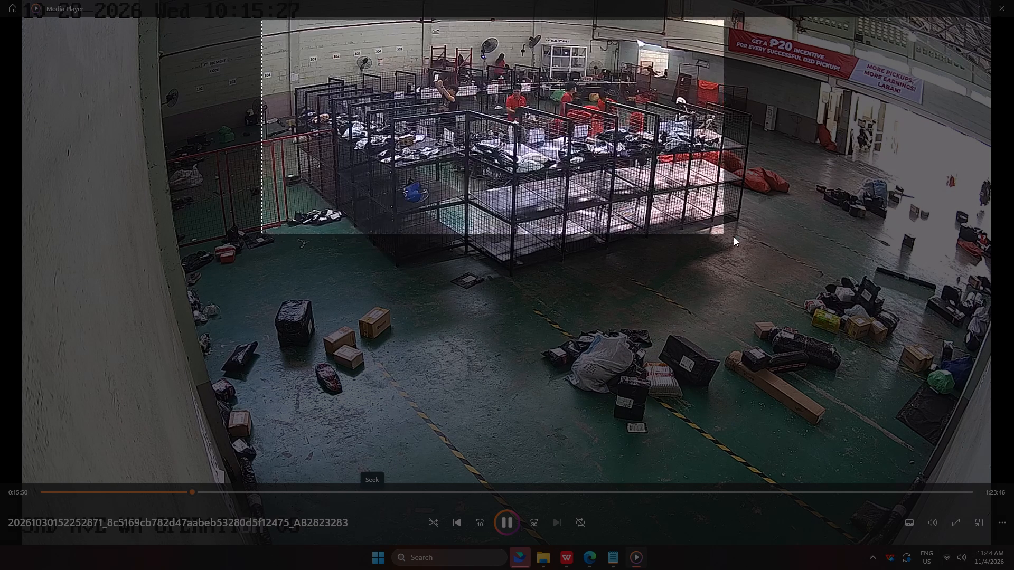
drag(734, 237, 806, 288)
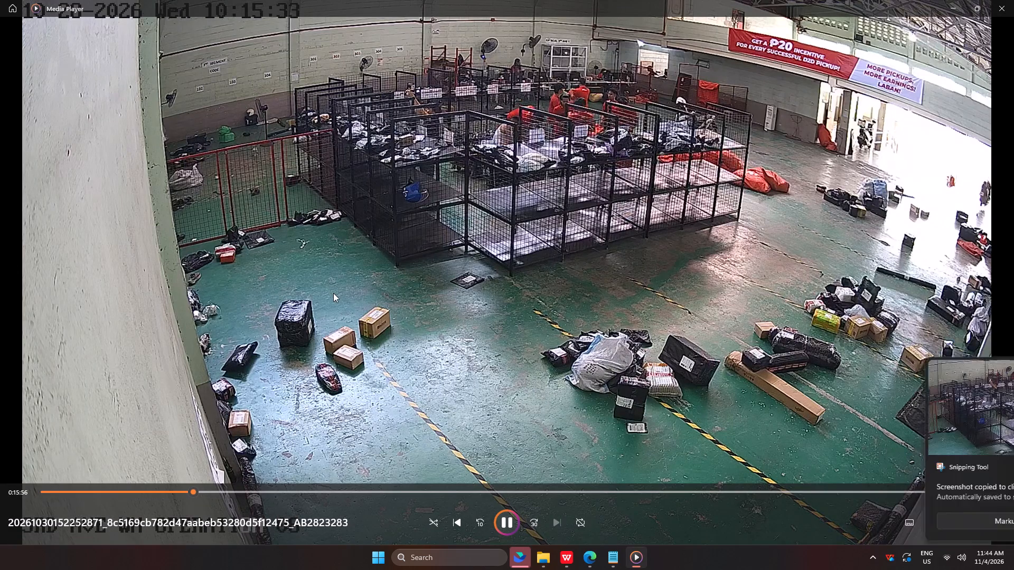
Rewind the footage by 10 seconds, resume playback and capture the sorting cage area again at about 0:15:49.
click(844, 254)
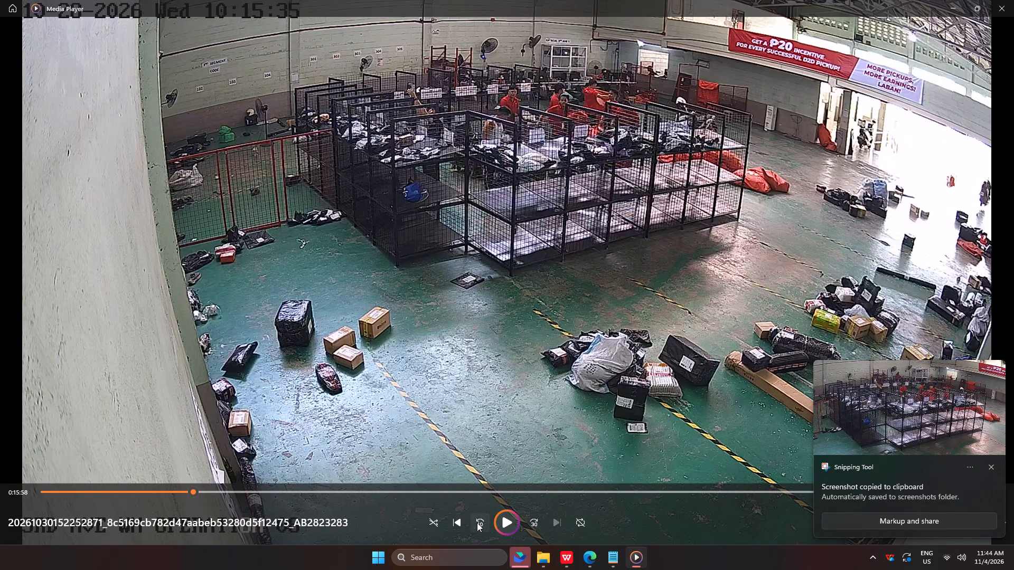
click(477, 522)
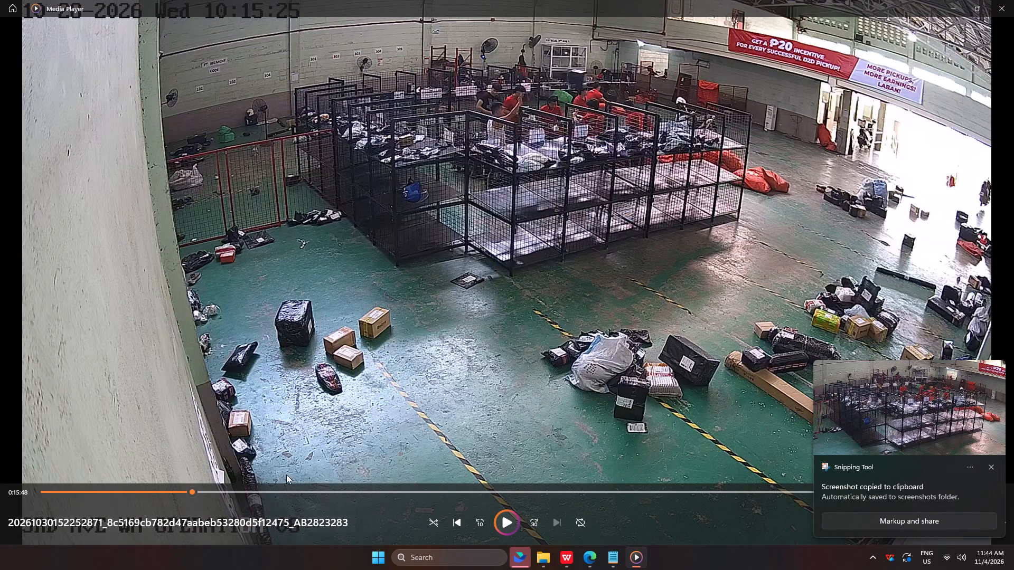
click(503, 523)
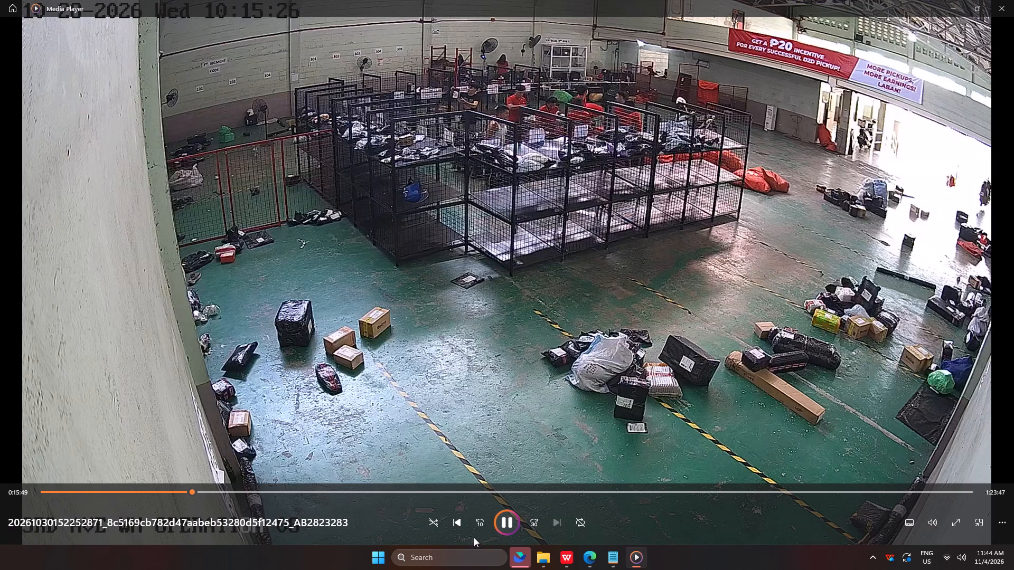
key(shift+super+s)
drag(261, 24, 323, 85)
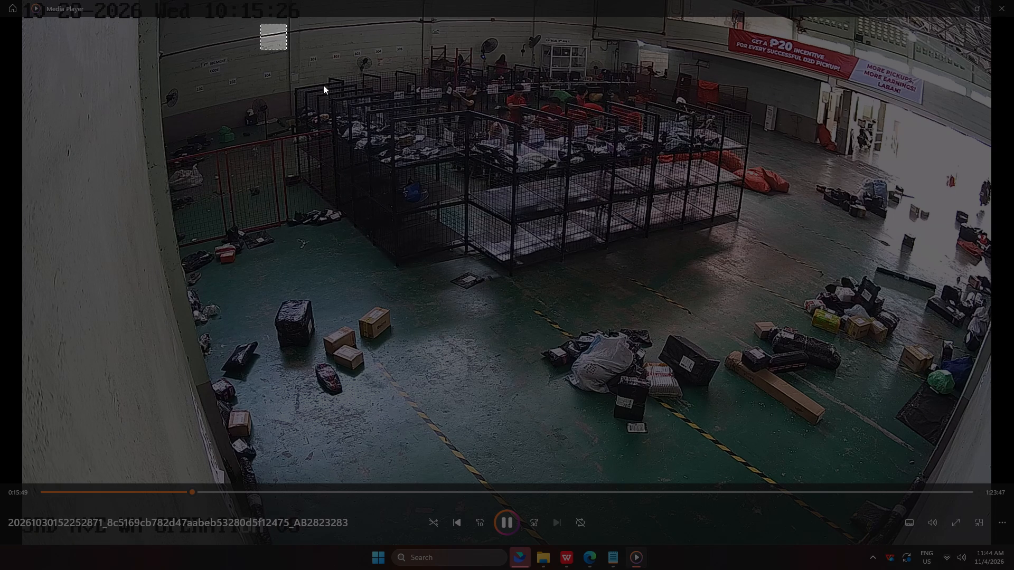
drag(323, 85, 798, 305)
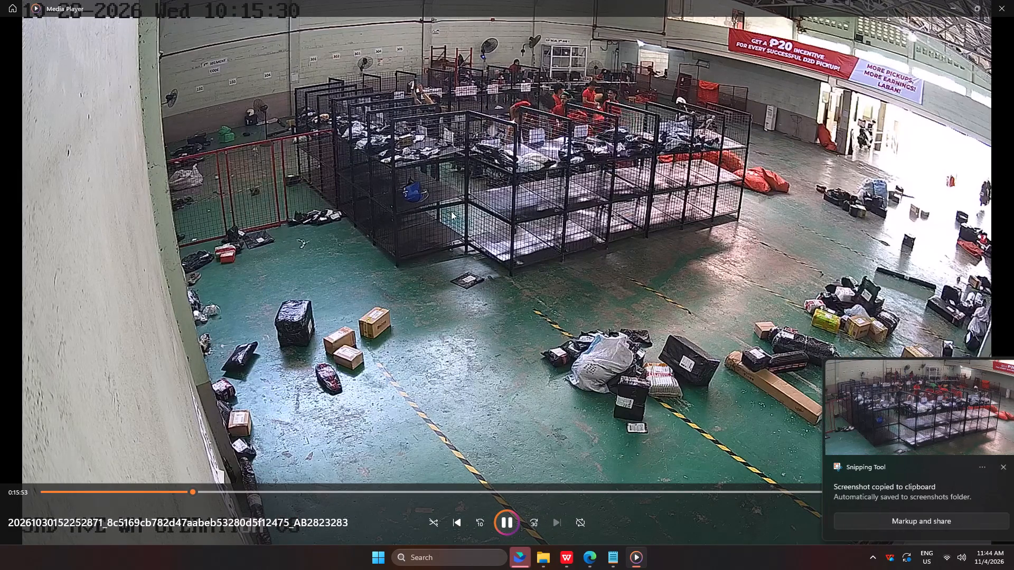
Rewind the footage by 10 seconds again and replay the workers' activity at the sorting cages from about 0:15:46.
key(shift+super+a)
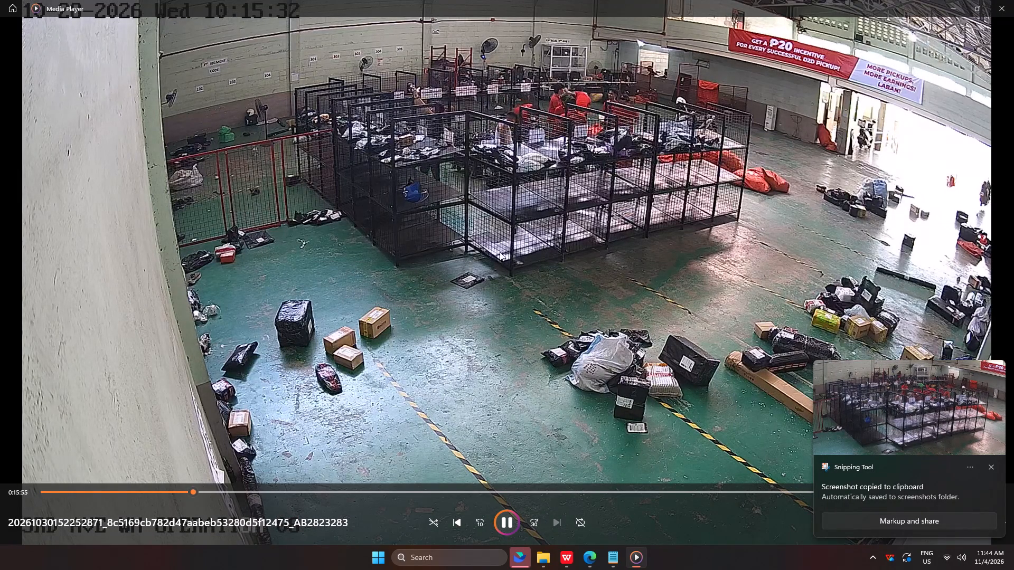
click(500, 268)
click(478, 521)
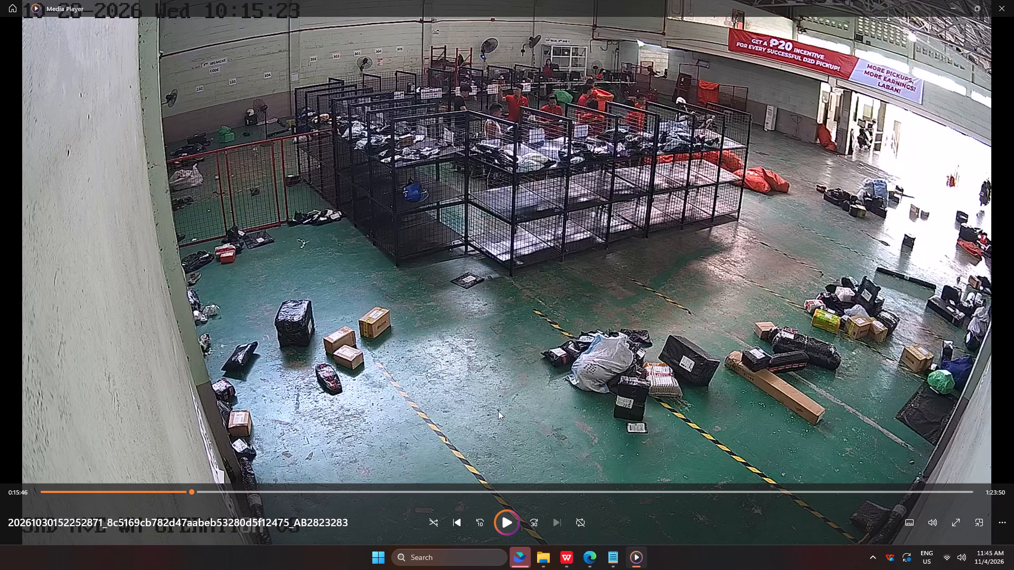
click(510, 521)
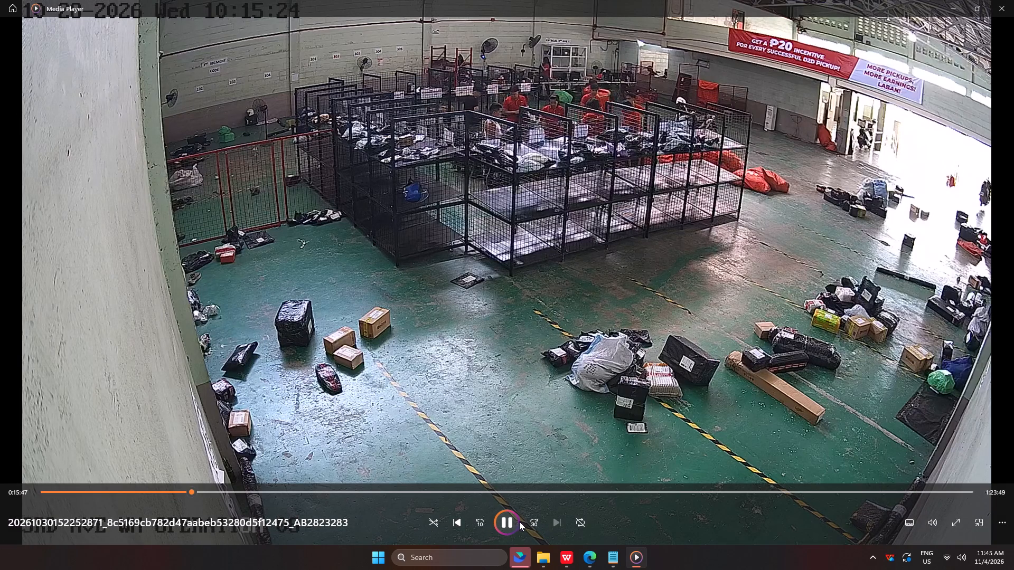
Capture the sorting cages at about 0:15:49 with a red rectangle around the dark-clothed worker's handling area, copy the screenshot, and pause the footage.
key(ctrl+shift+a)
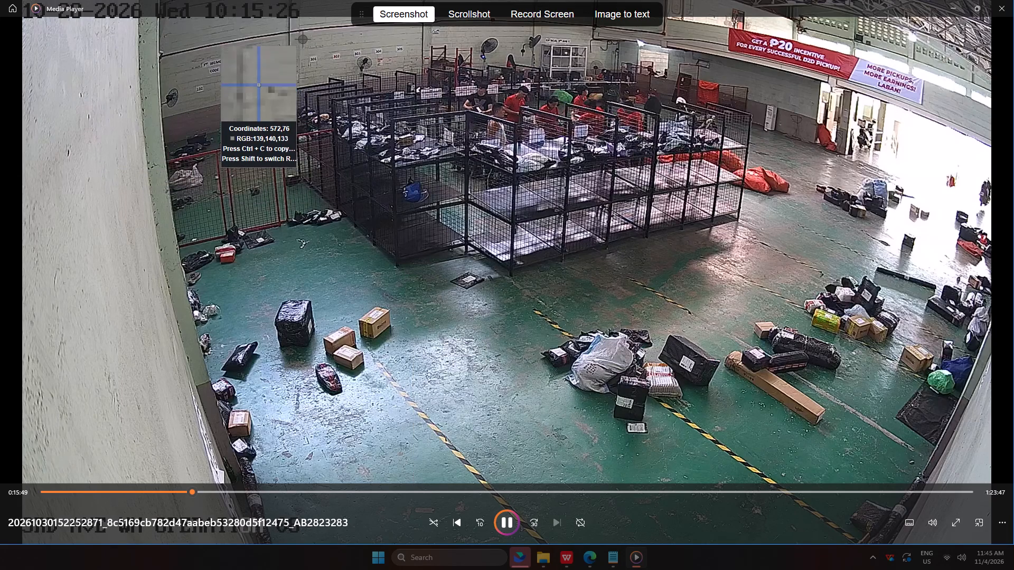
drag(285, 33, 796, 283)
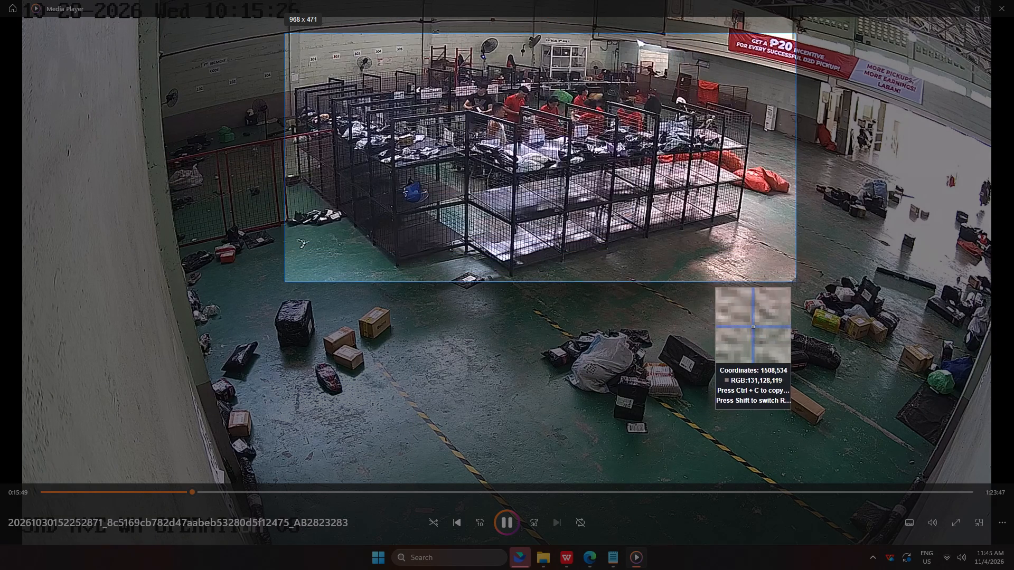
drag(796, 283, 797, 286)
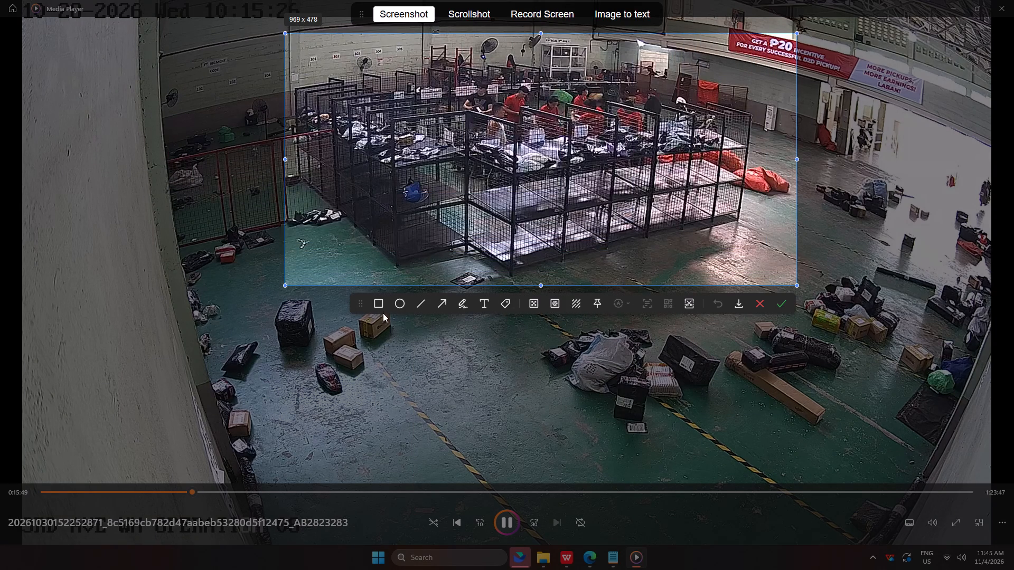
click(379, 301)
drag(465, 101, 480, 113)
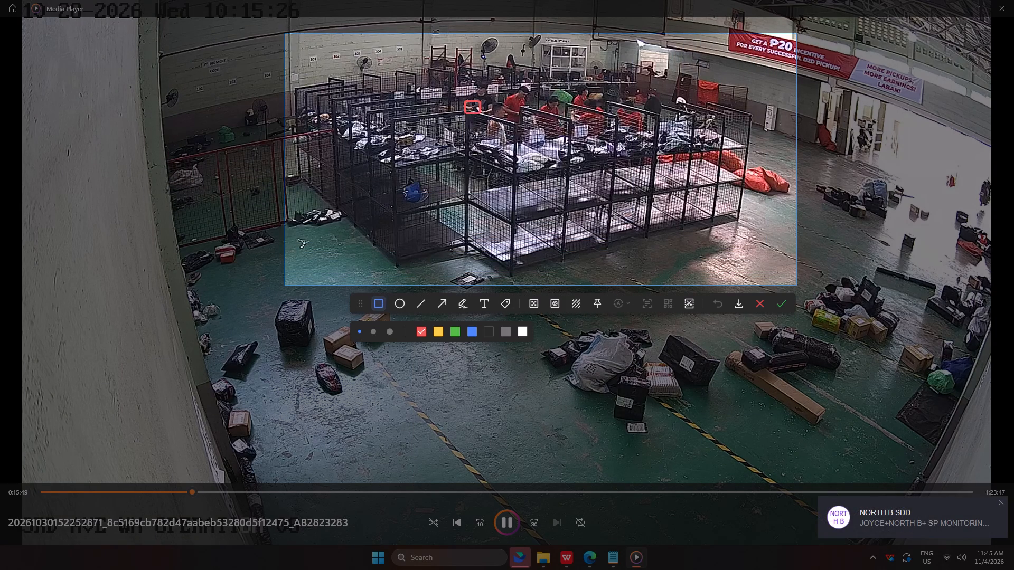
drag(480, 113, 491, 119)
click(782, 301)
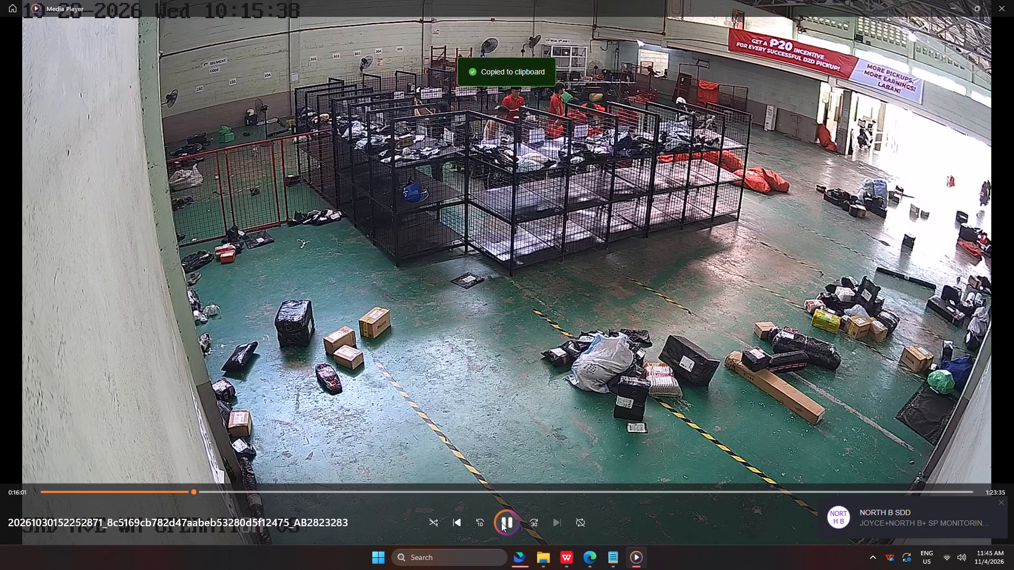
click(501, 522)
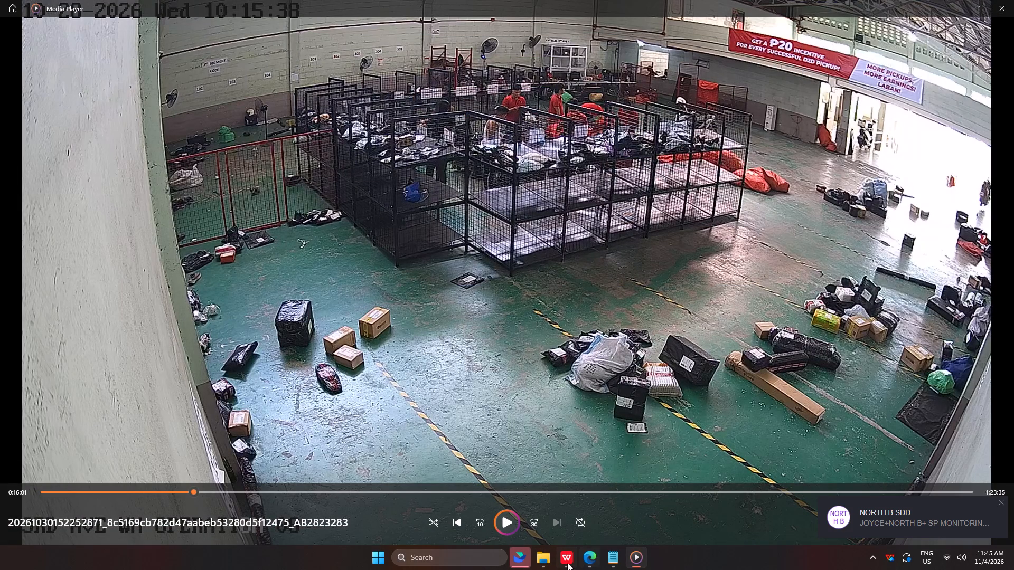
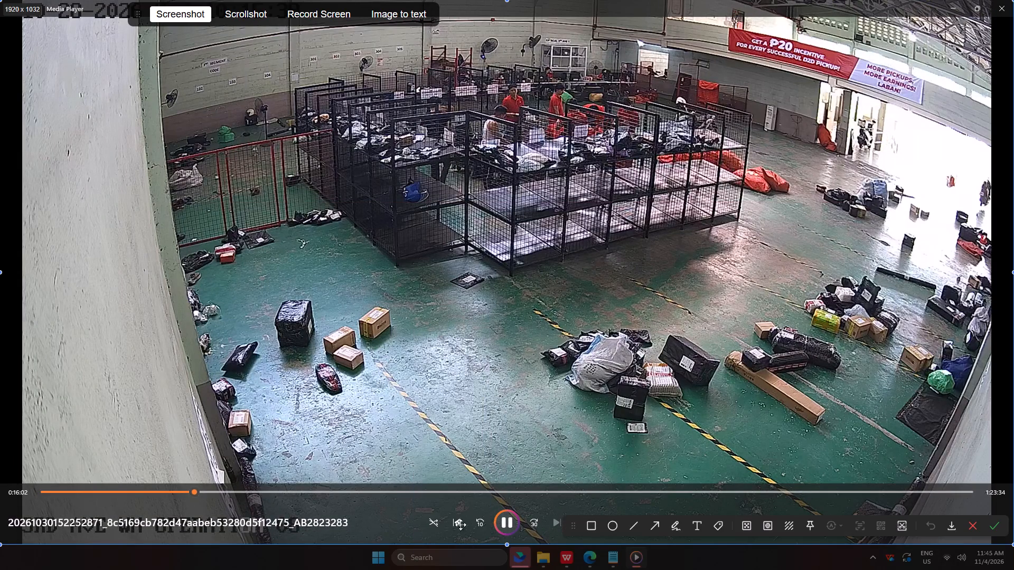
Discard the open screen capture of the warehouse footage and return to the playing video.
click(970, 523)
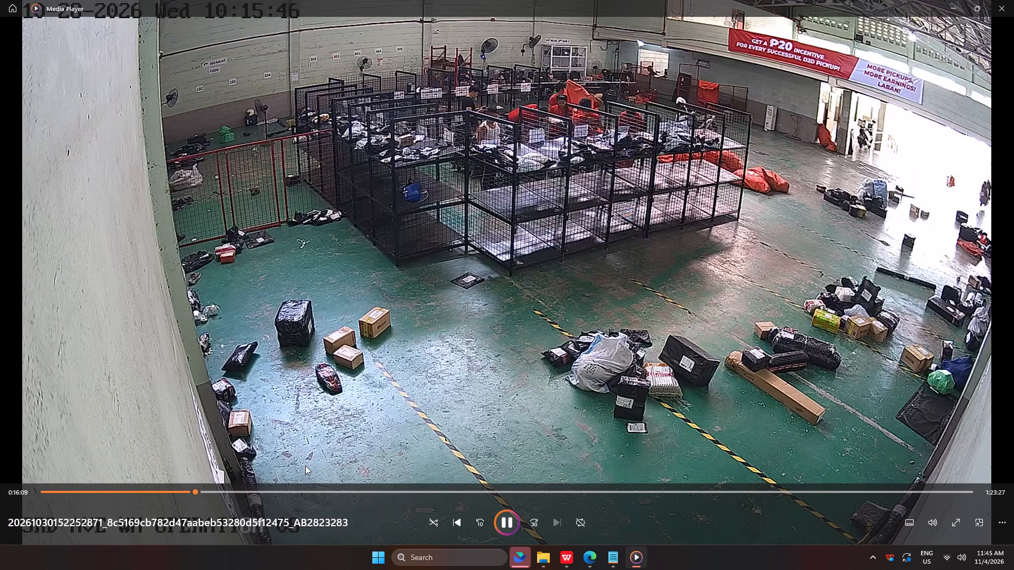
Rewind the warehouse footage by 10 seconds from about 0:16:11 and replay the workers' activity at the sorting cages.
click(479, 526)
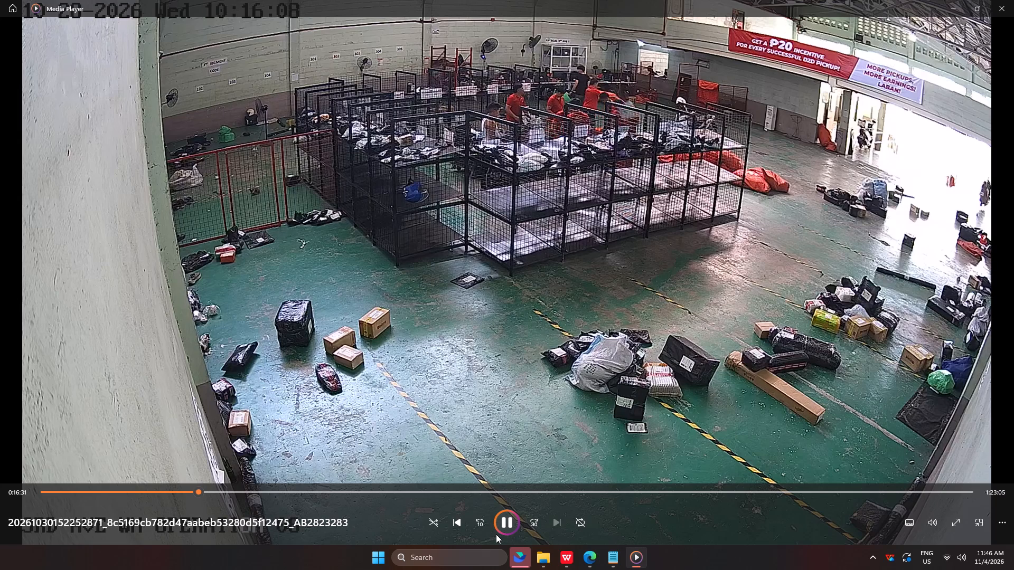
Capture a screenshot of the sorting cages and workers at about 0:16:31, marking the spot between the red-shirted workers with a small red rectangle.
key(ctrl+shift+a)
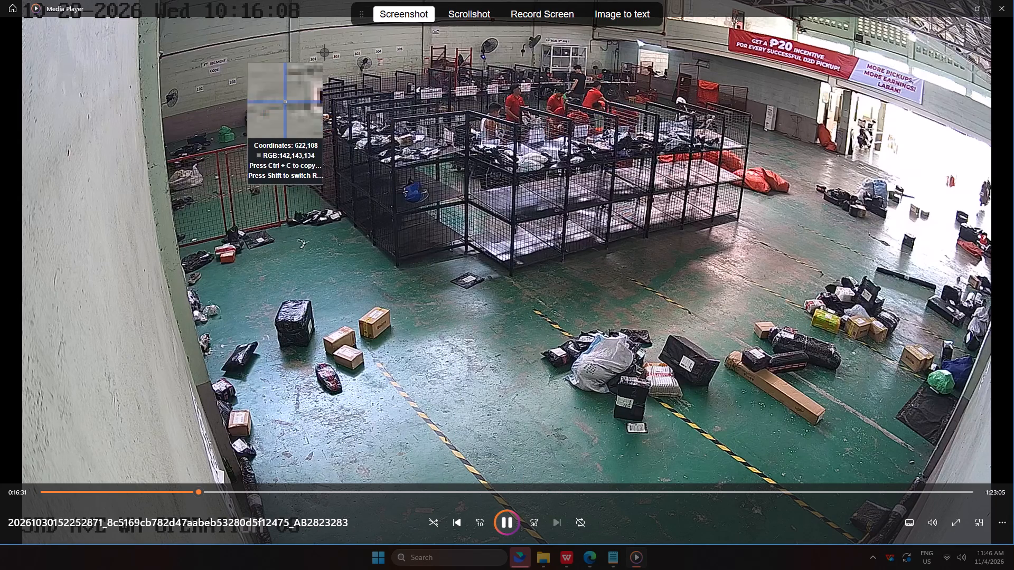
drag(303, 30, 775, 266)
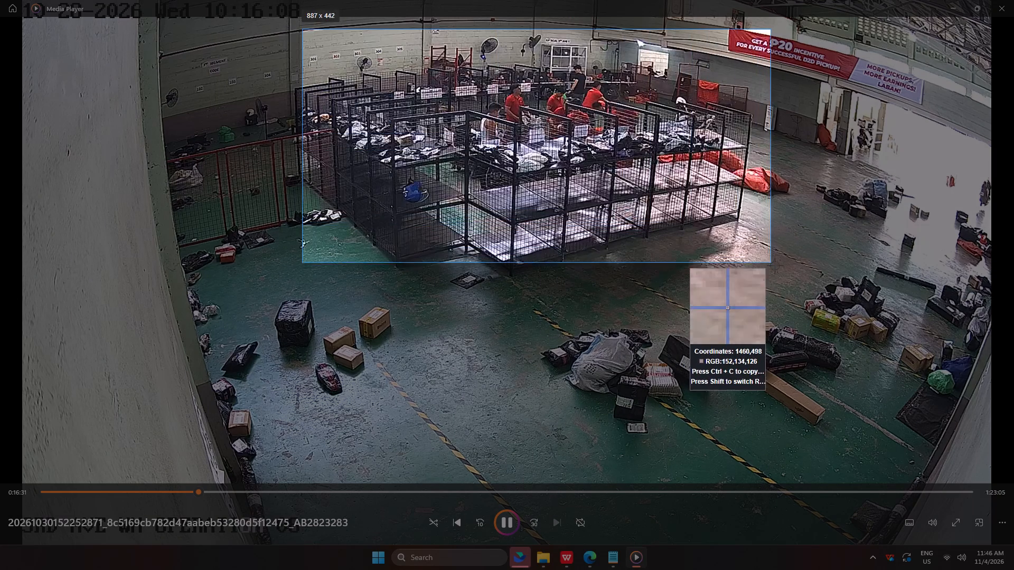
drag(775, 266, 785, 287)
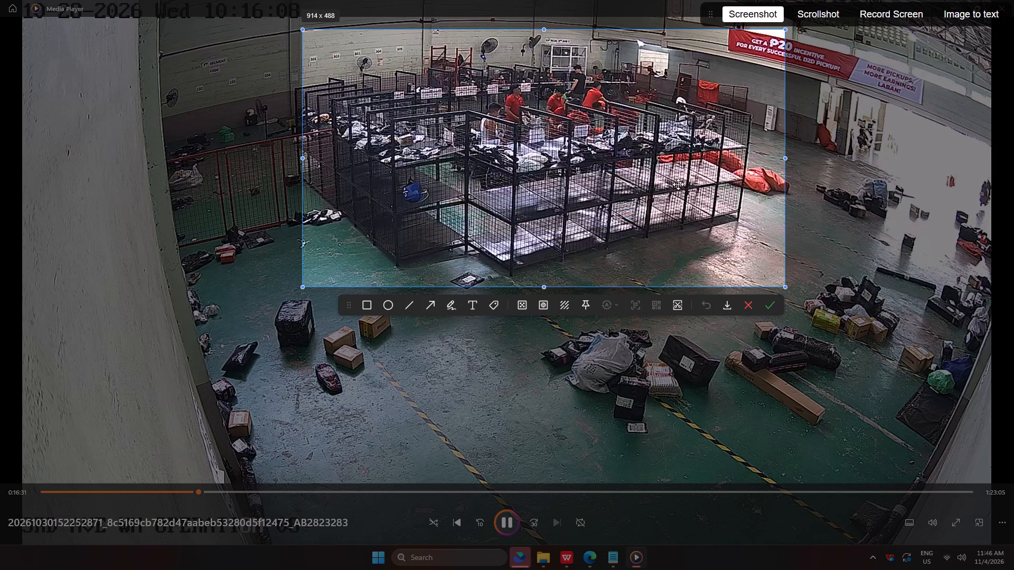
click(368, 303)
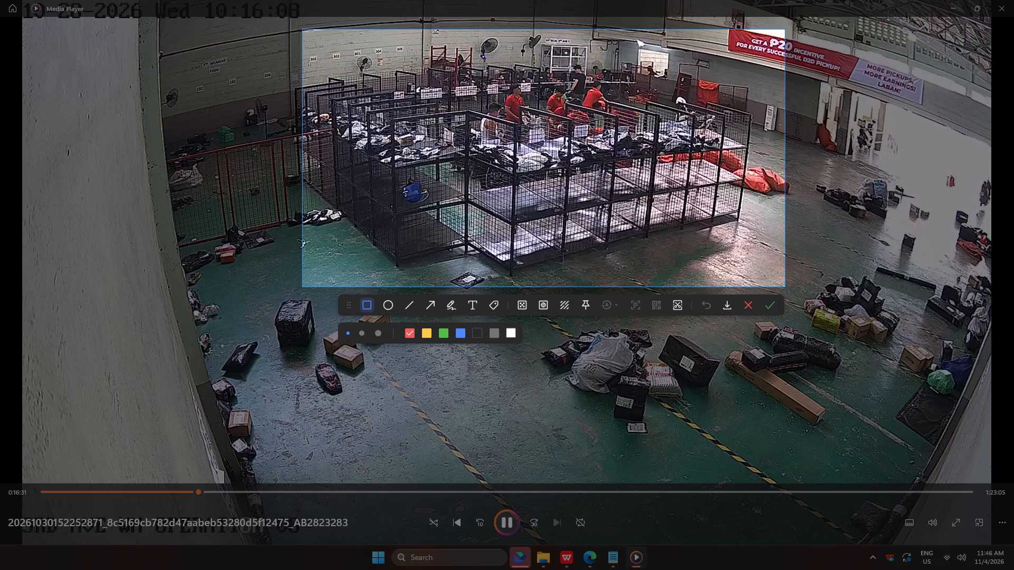
drag(565, 87, 578, 100)
click(771, 304)
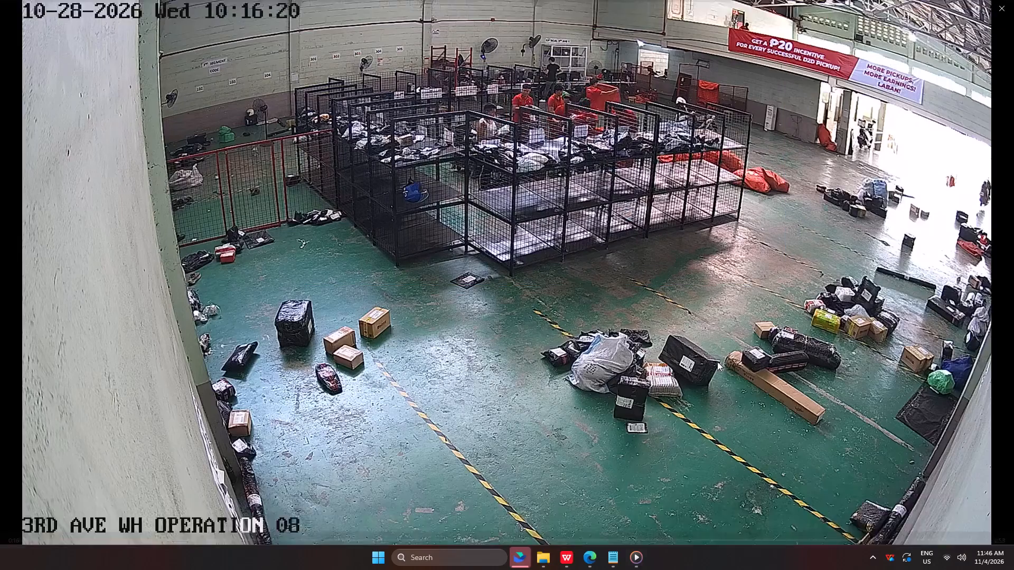
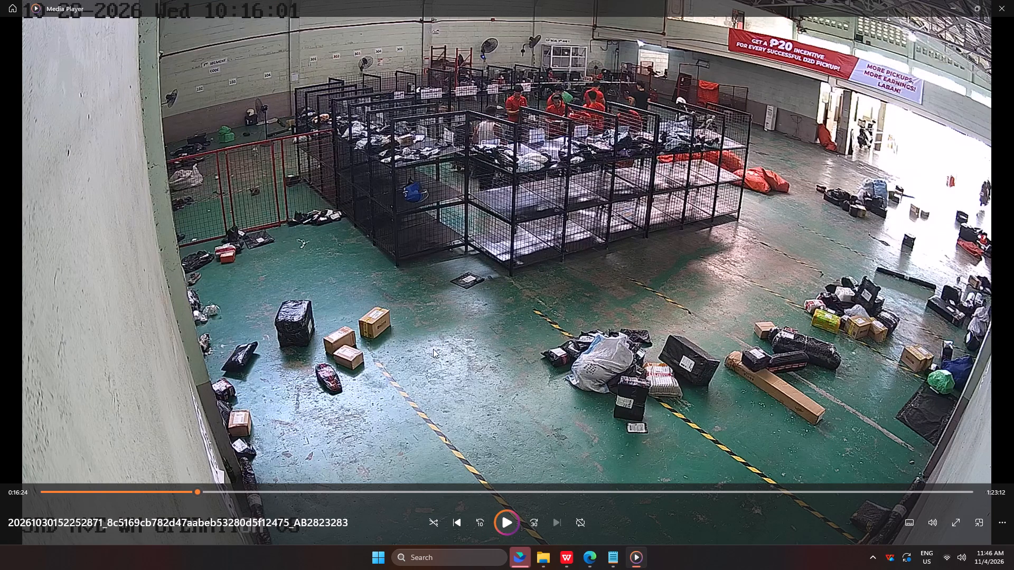
Resume the warehouse footage from about 0:16:24 and review the workers' parcel handling at the sorting cages until about 0:16:28.
click(506, 523)
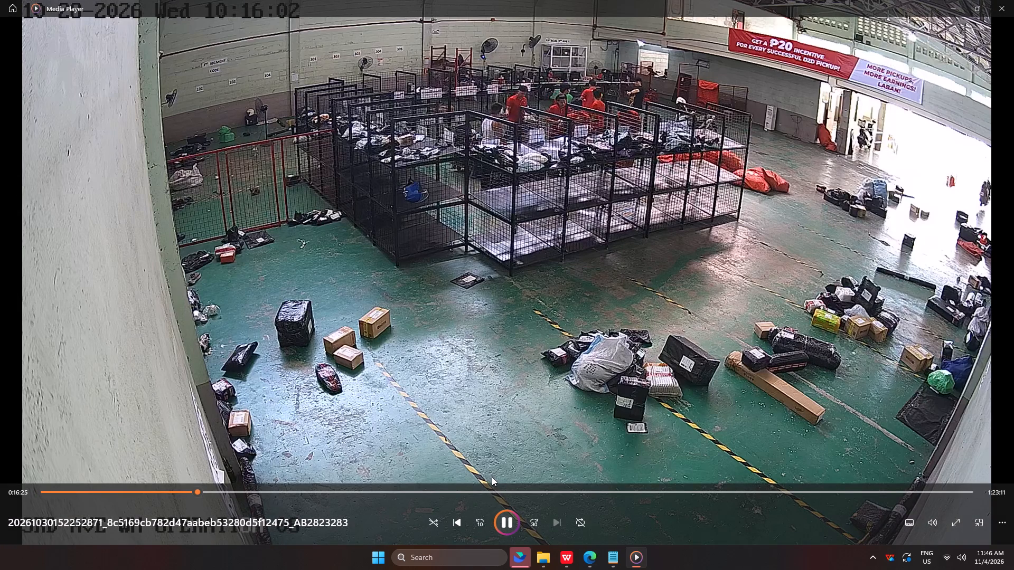
click(818, 343)
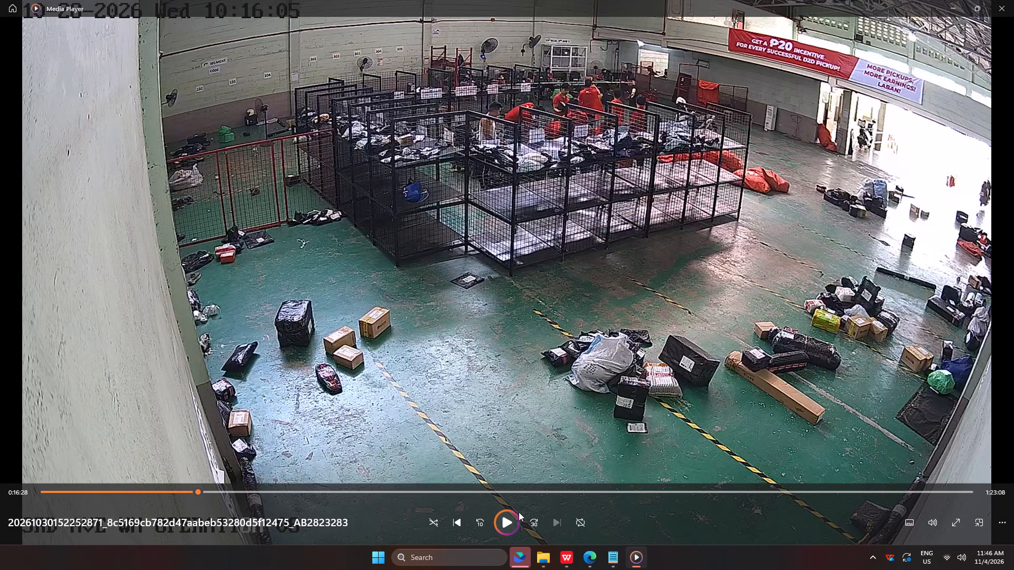
Resume the footage and frame a screenshot region of about 960 x 513 around the sorting cages and workers at 10:16:09.
click(511, 519)
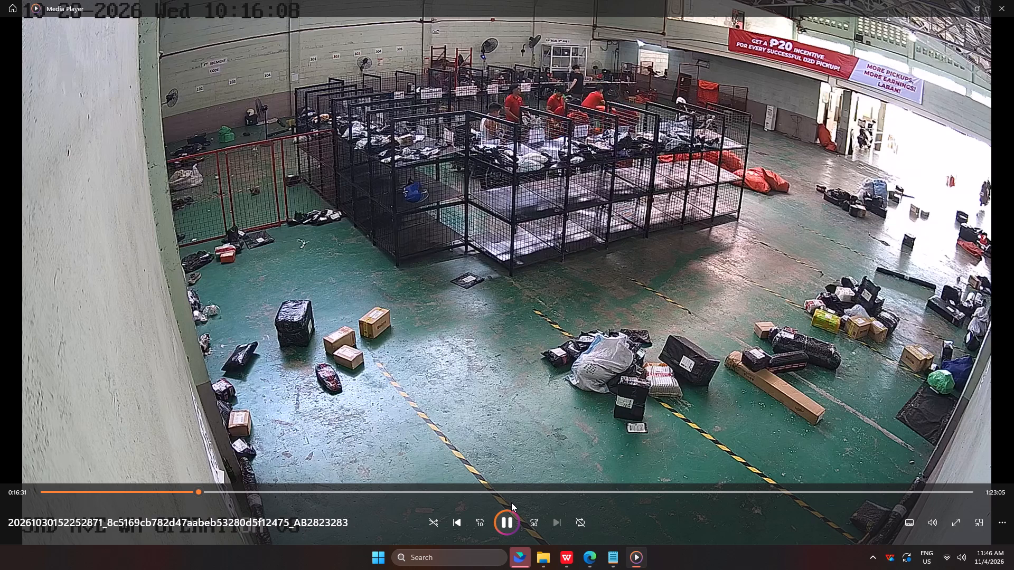
key(ctrl+shift+s)
key(ctrl+shift+a)
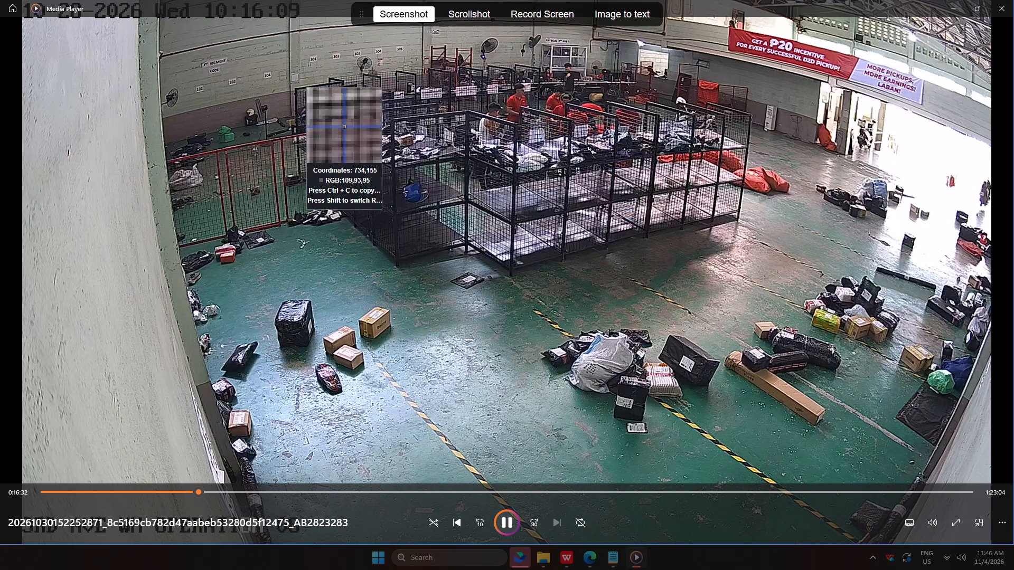
drag(284, 35, 785, 297)
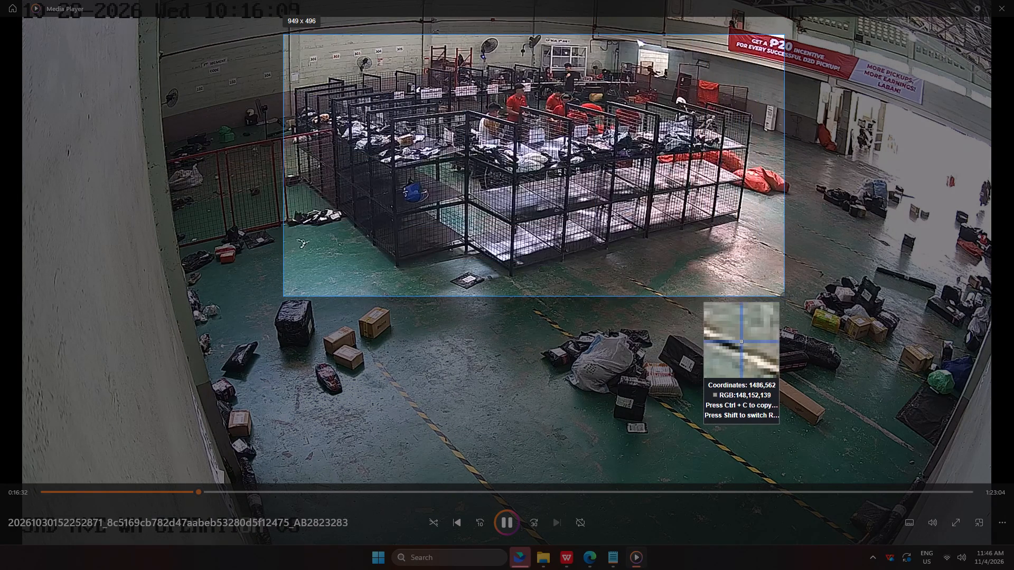
drag(785, 297, 791, 306)
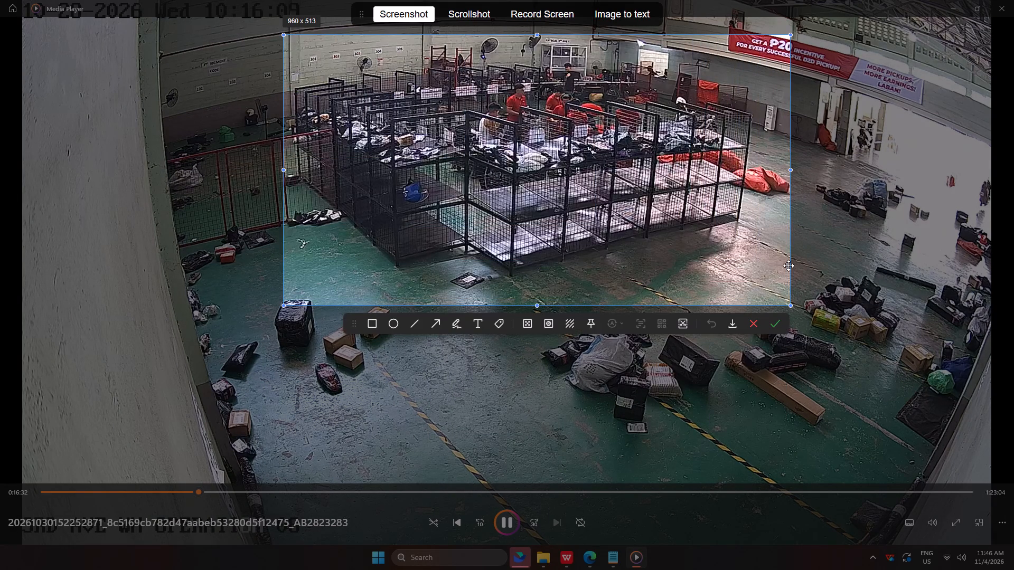
Start a rectangle annotation on the framed screenshot of the sorting cages.
click(373, 320)
Draw a small red rectangle at the worker near the back of the sorting cages, adjust its position and size, and complete the screenshot.
drag(555, 69, 574, 94)
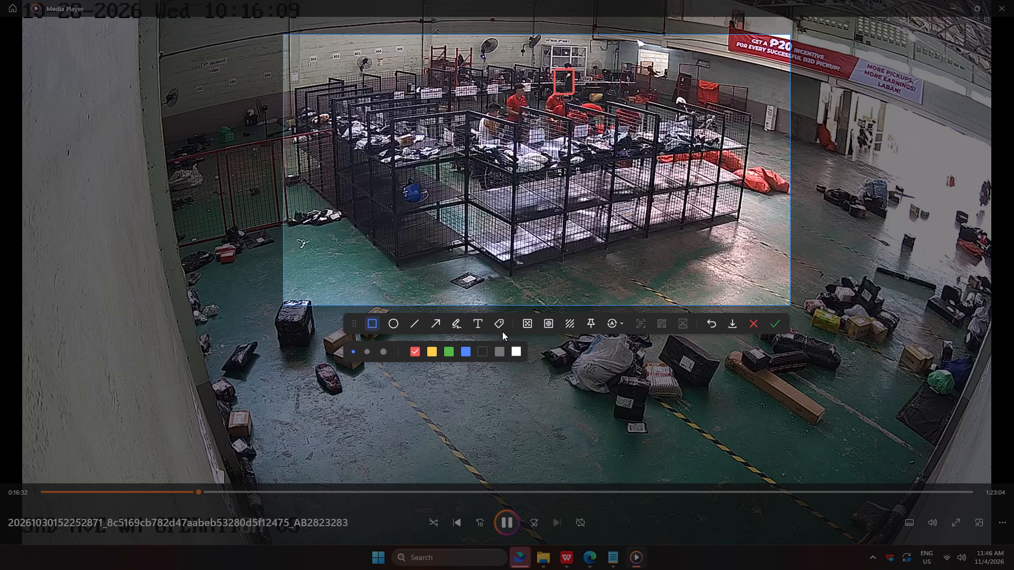
drag(561, 68, 560, 73)
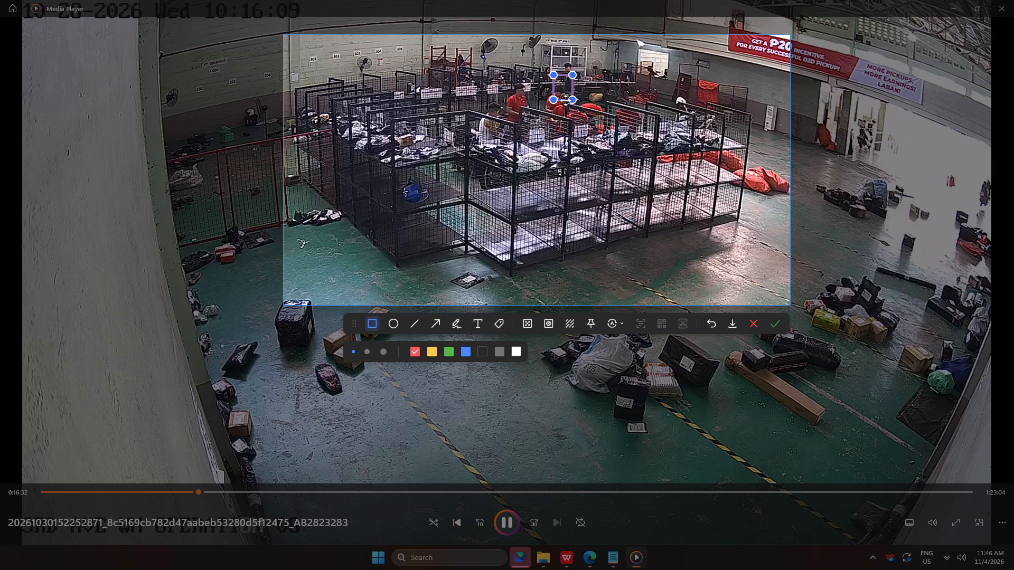
drag(571, 100, 572, 95)
click(775, 319)
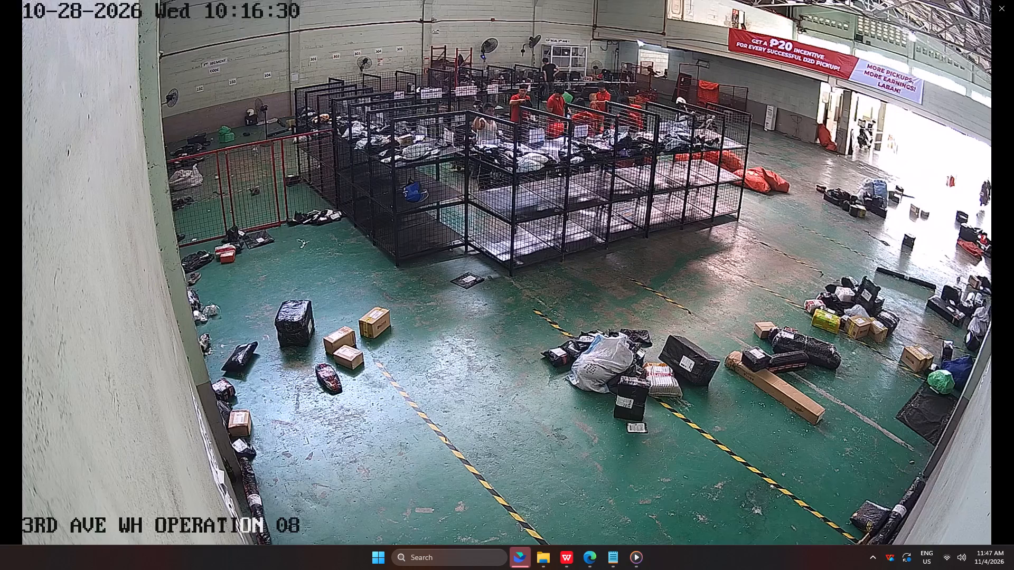
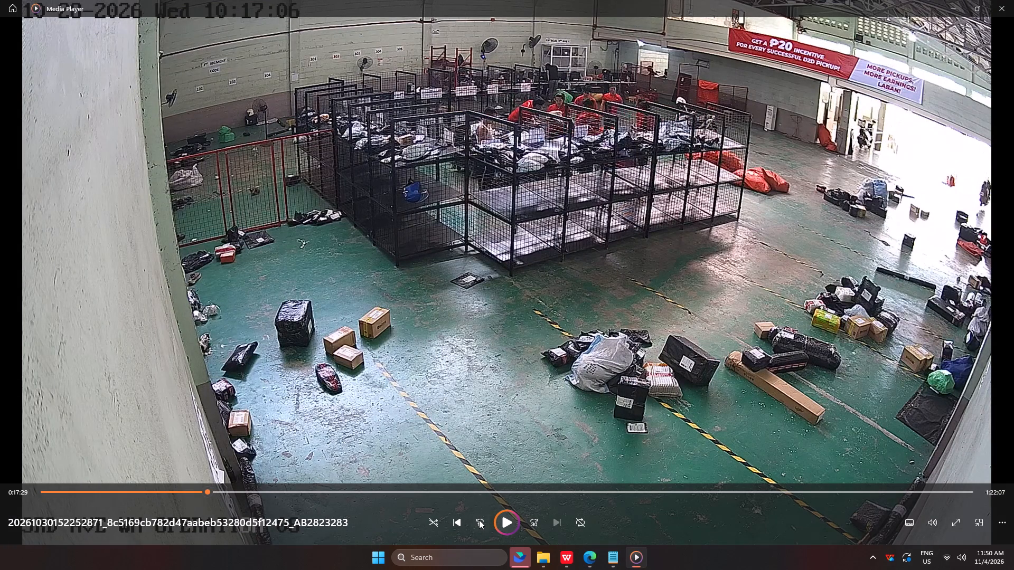
Rewind the paused warehouse footage by 60 seconds in 10-second jumps to 0:16:29, at camera time 10:16:06.
click(479, 520)
click(479, 520)
click(479, 520)
click(479, 520)
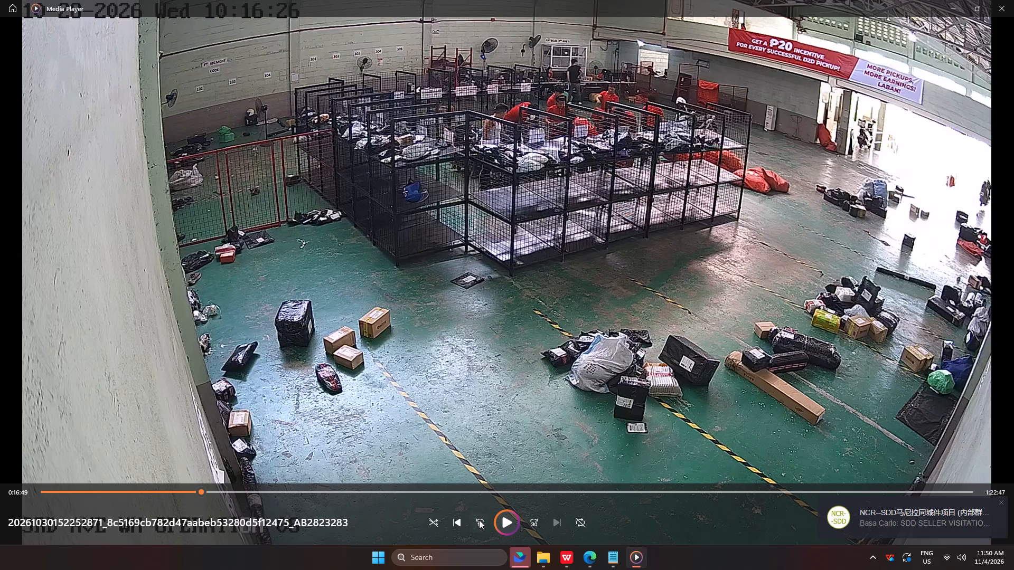
click(479, 520)
click(479, 520)
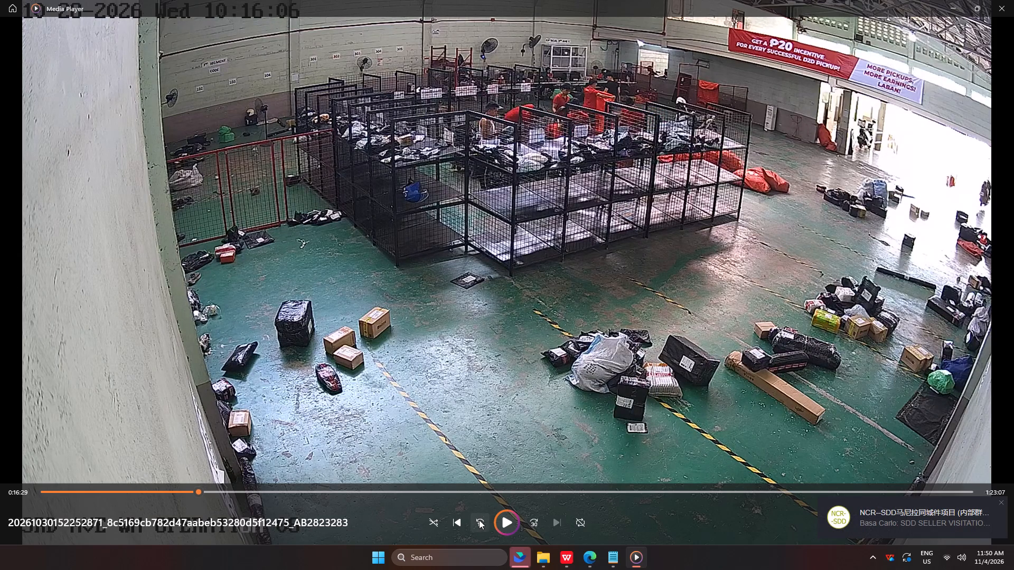
Skip the footage back ten seconds to 10:15:56 and replay the workers' activity at the sorting cages.
click(479, 520)
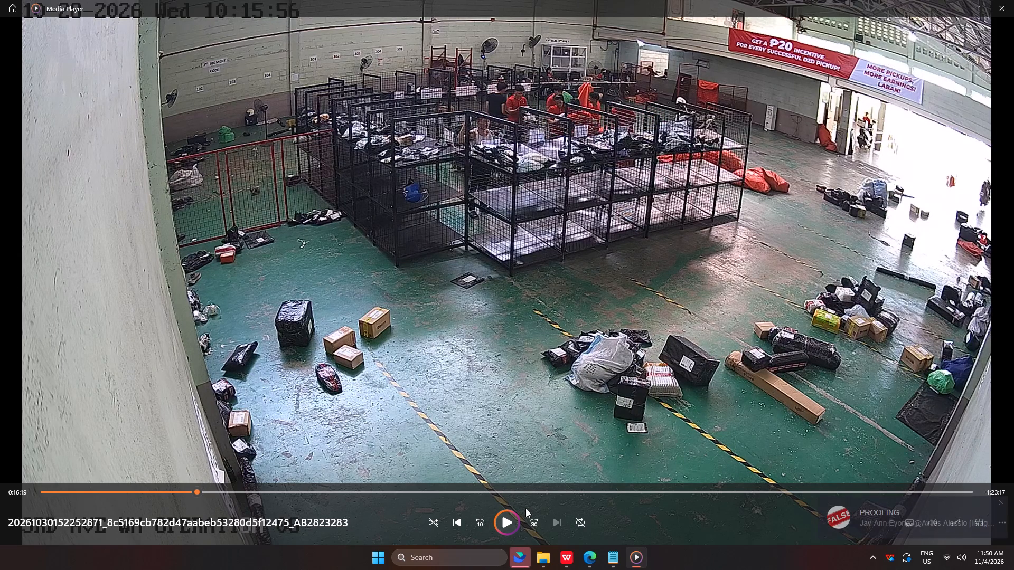
click(506, 519)
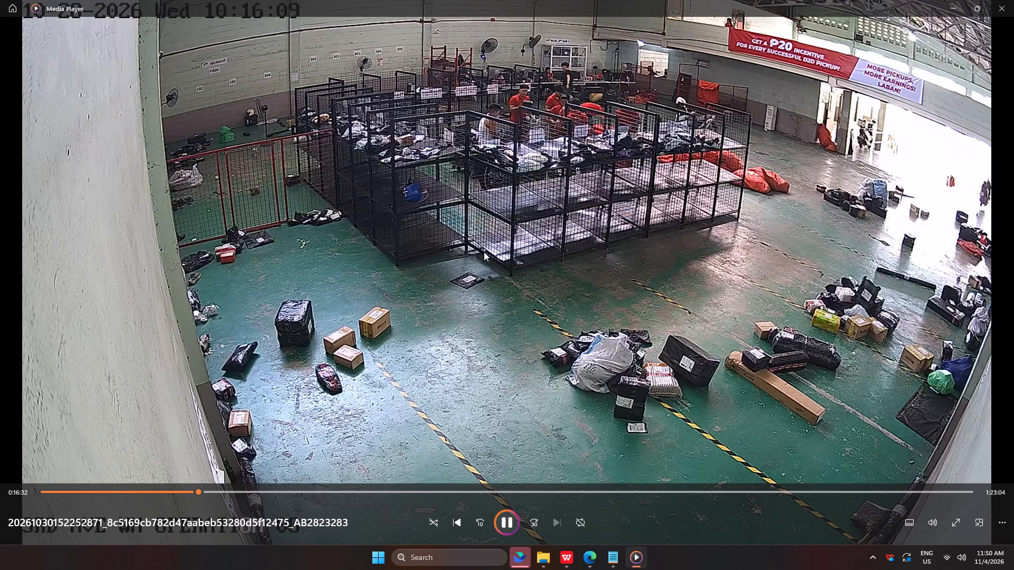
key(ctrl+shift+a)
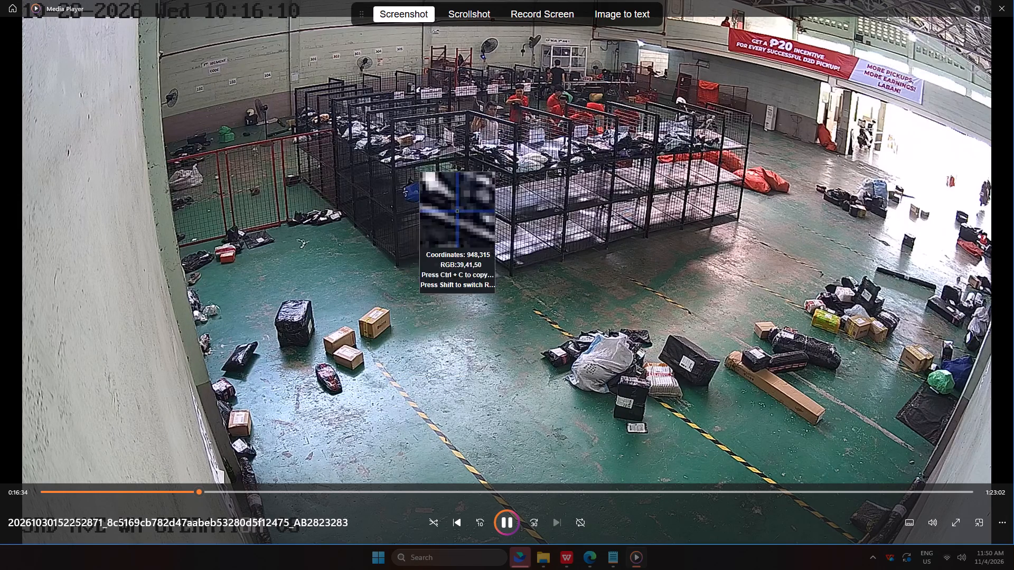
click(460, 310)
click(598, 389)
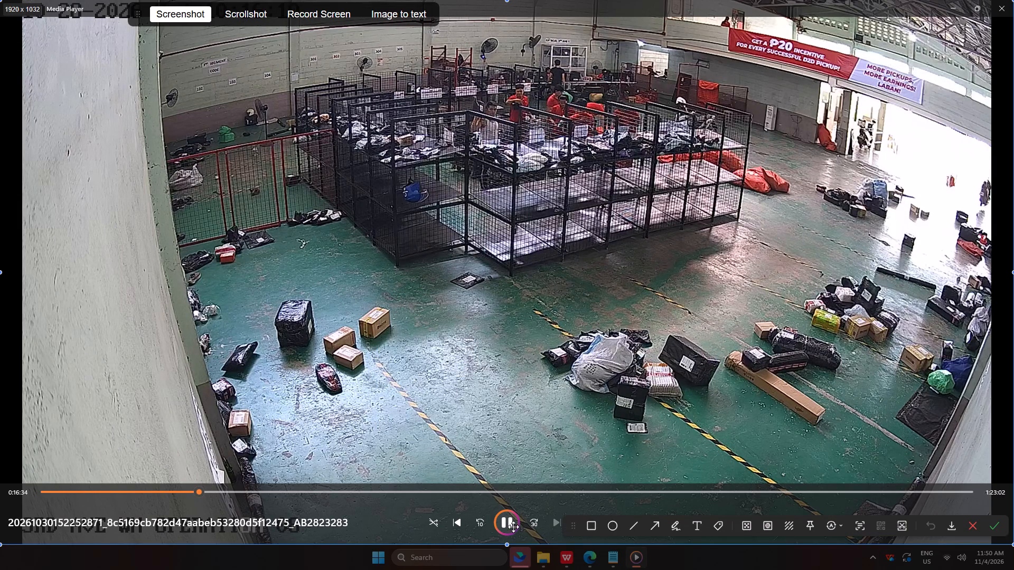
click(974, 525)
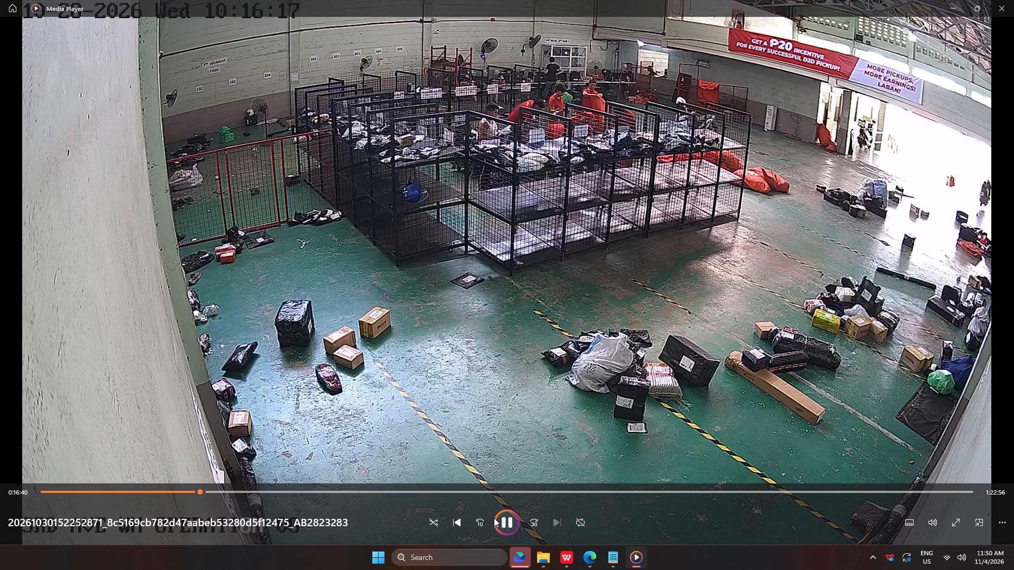
Skip the playing footage back ten seconds to review the sorting cages again from about 10:16:09.
click(480, 518)
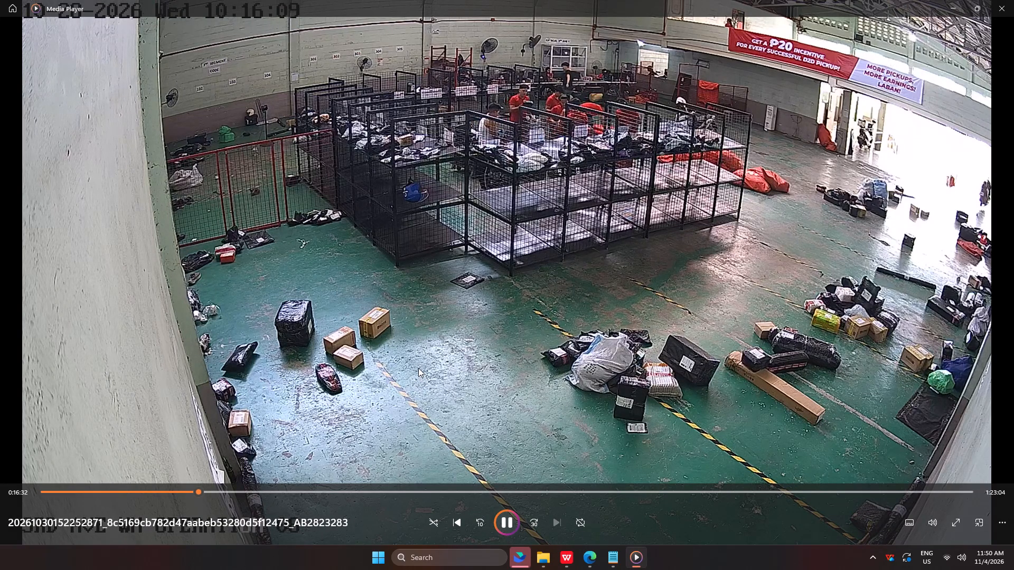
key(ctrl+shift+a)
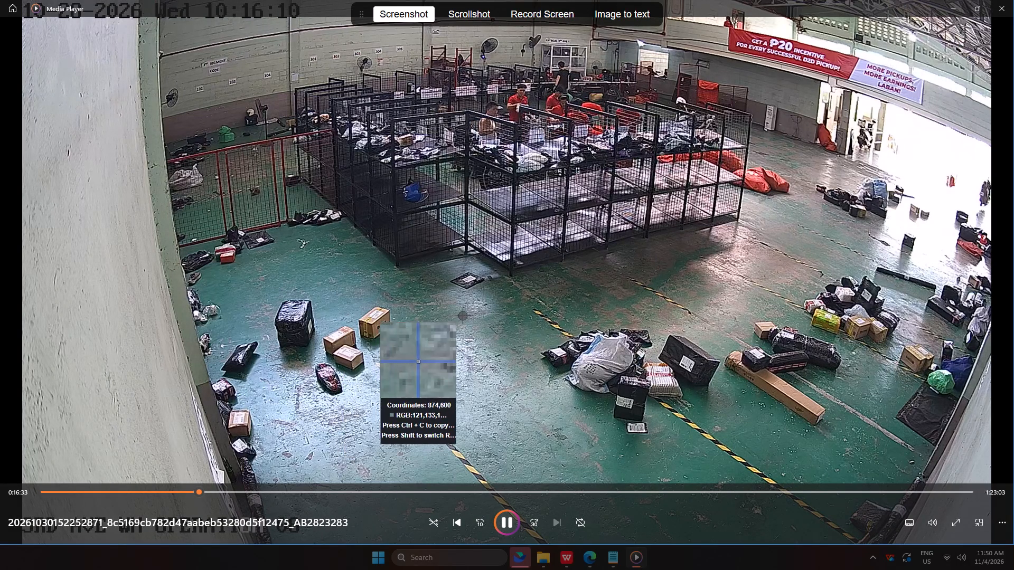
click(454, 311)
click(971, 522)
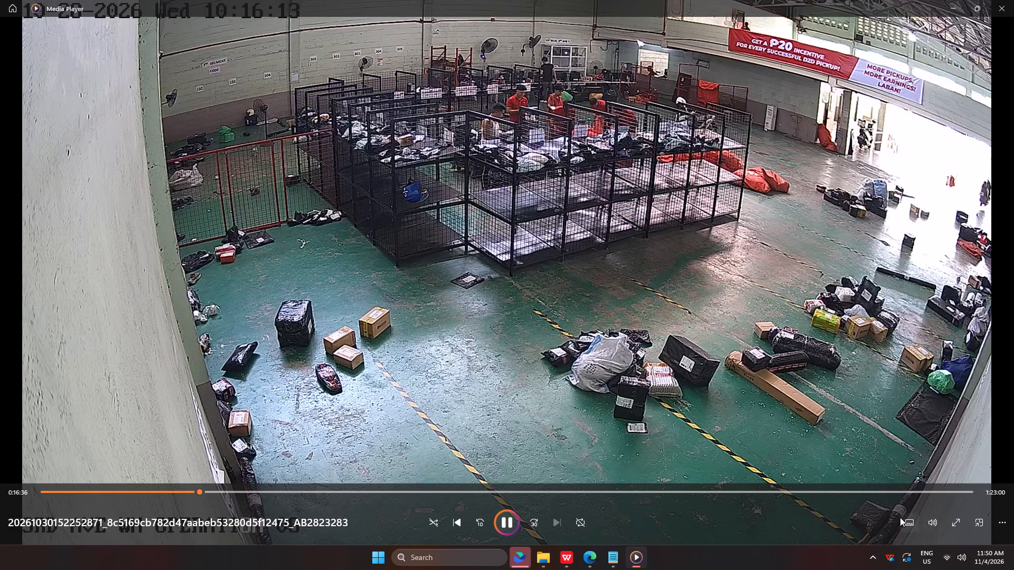
Start a screenshot capture of the warehouse footage at 10:16:13.
key(ctrl+shift+a)
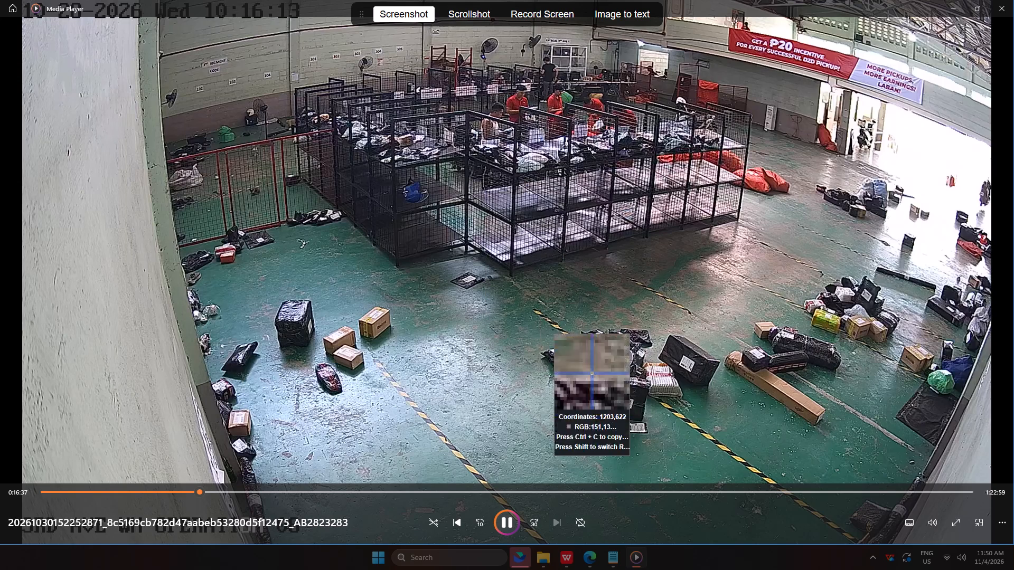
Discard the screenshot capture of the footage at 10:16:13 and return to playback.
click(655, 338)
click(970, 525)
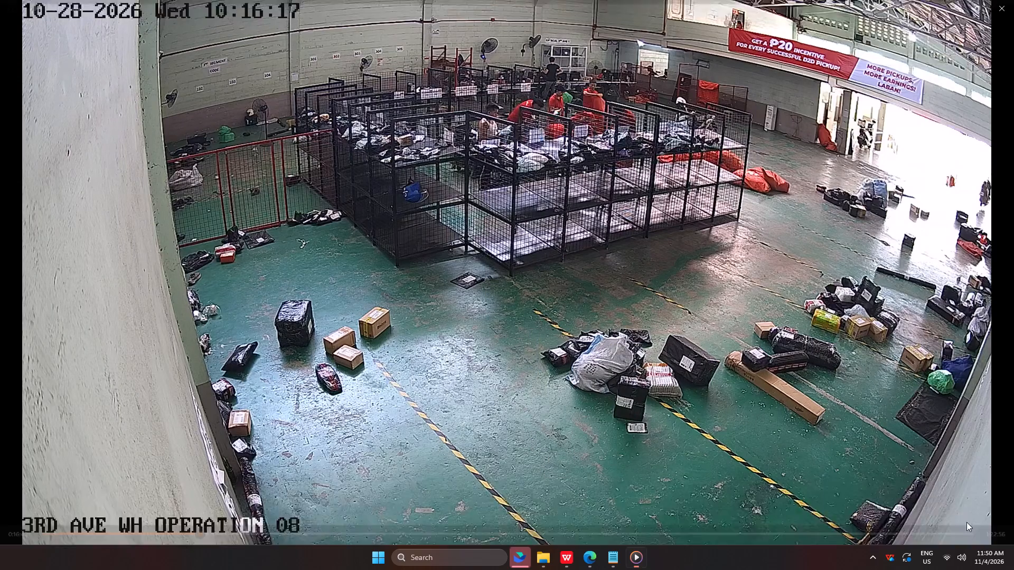
Skip the footage back ten seconds and frame a 979 x 540 screenshot of the sorting cages at 10:16:11.
click(476, 520)
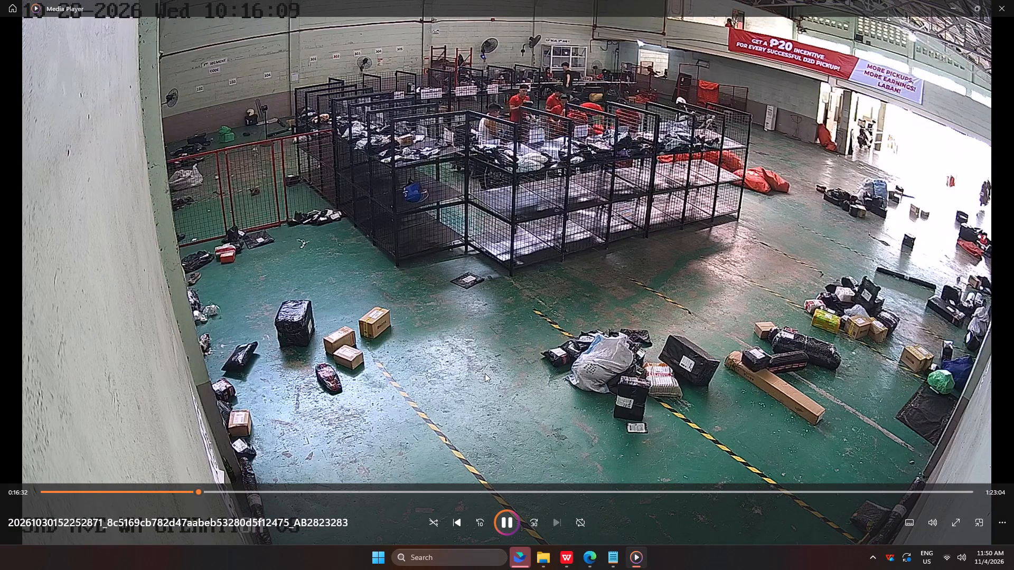
key(ctrl+shift+a)
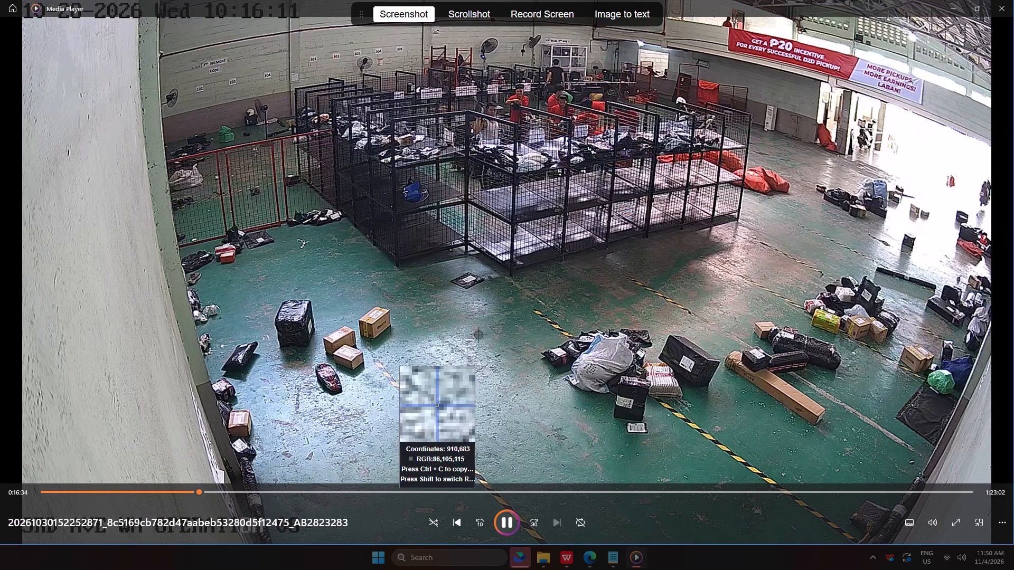
drag(284, 23, 697, 275)
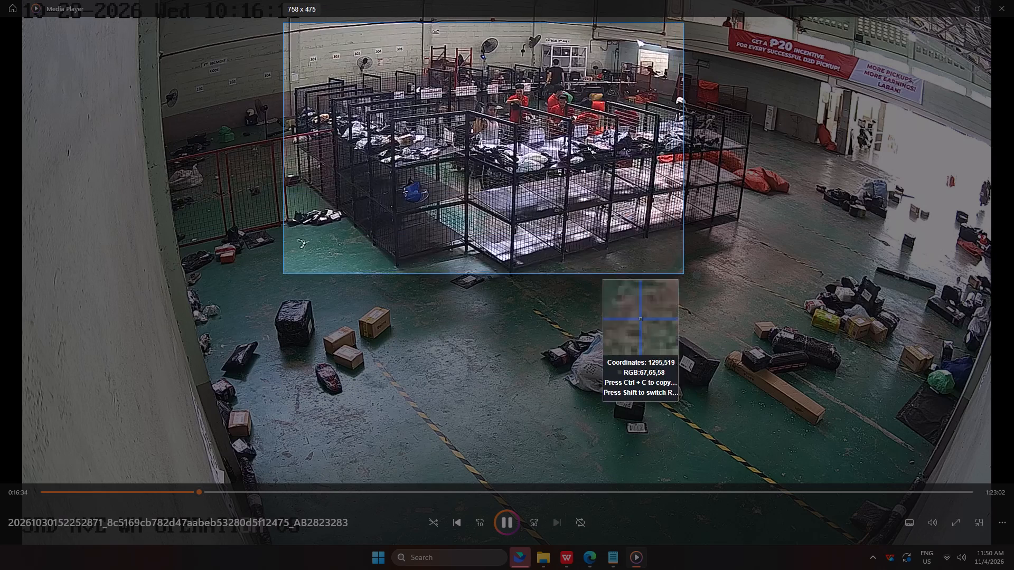
drag(697, 275, 801, 308)
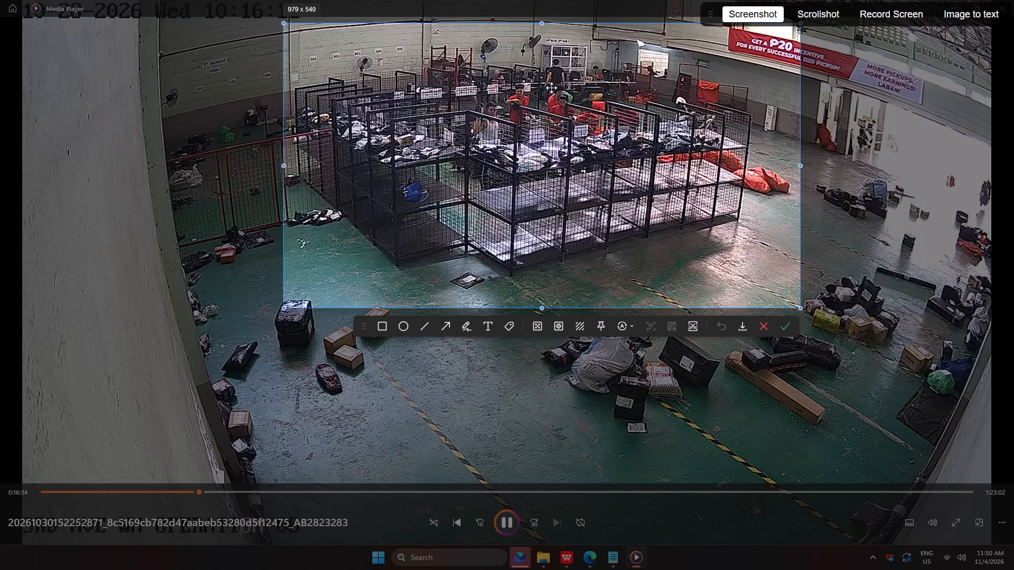
Outline the spot just below the person in black behind the cages with a small red rectangle and finish the screenshot.
click(379, 323)
drag(539, 79, 552, 96)
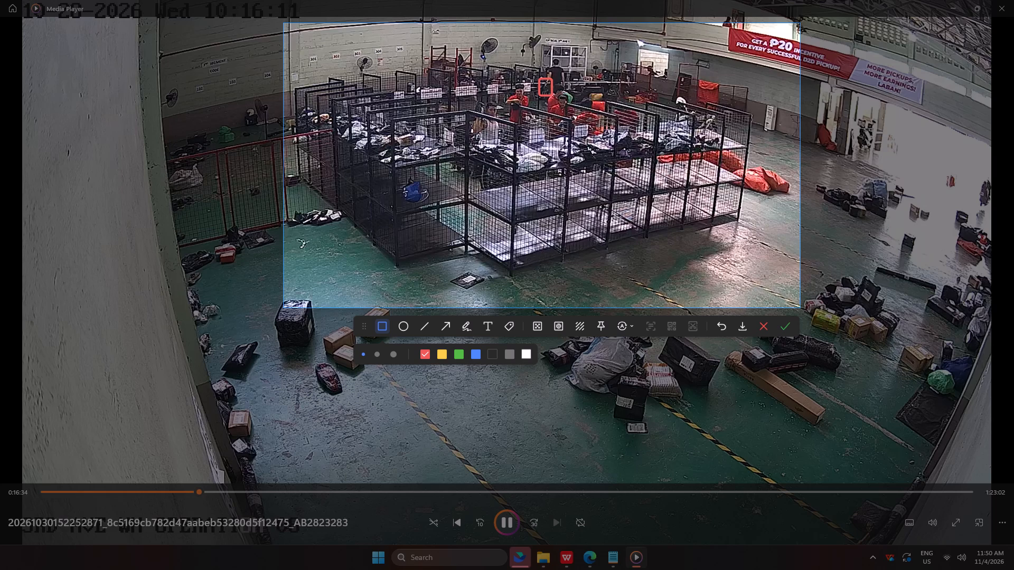
click(782, 325)
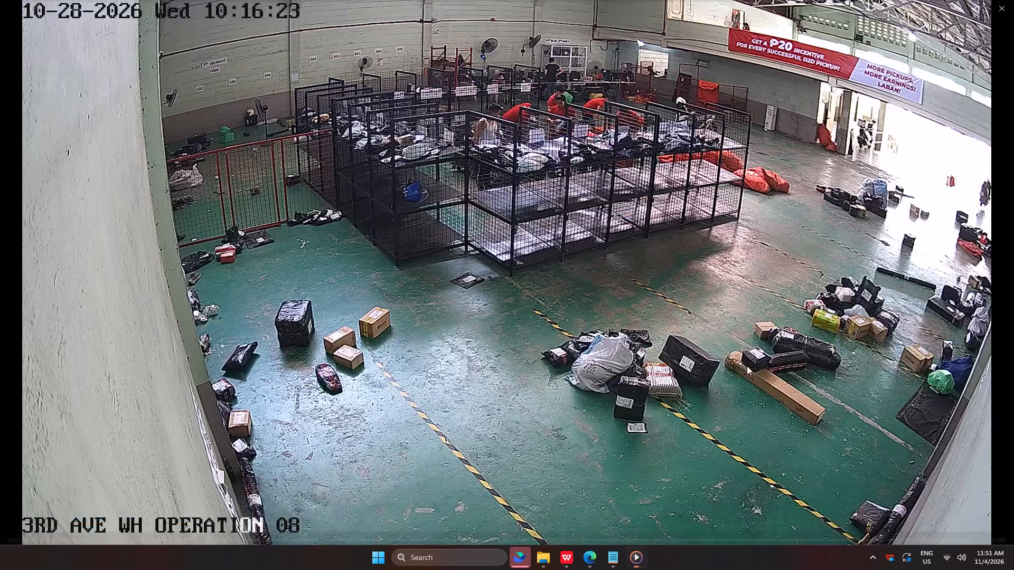
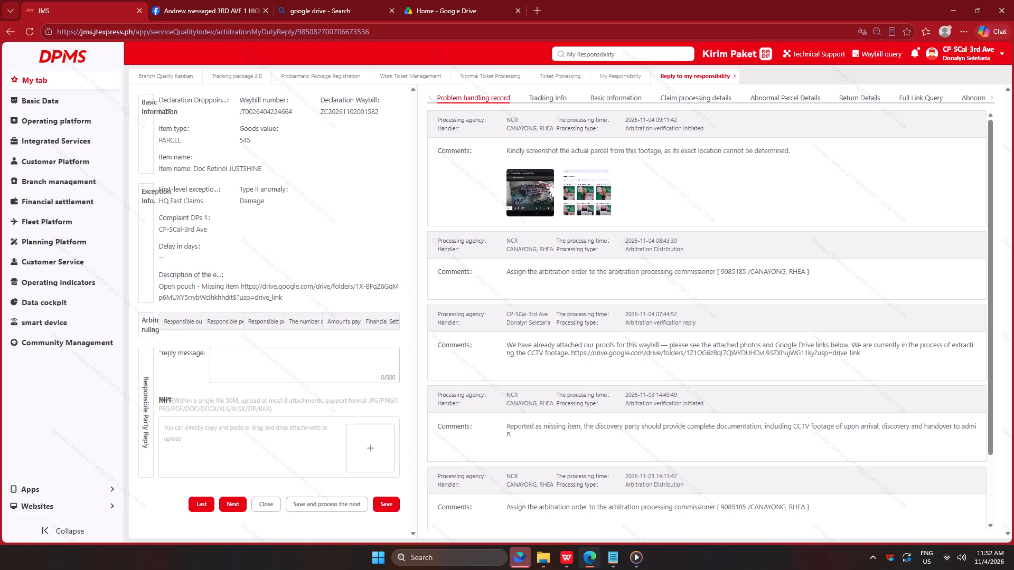
Check the handler's comments on the JMS arbitration record, and return to the Google Drive home page.
click(430, 9)
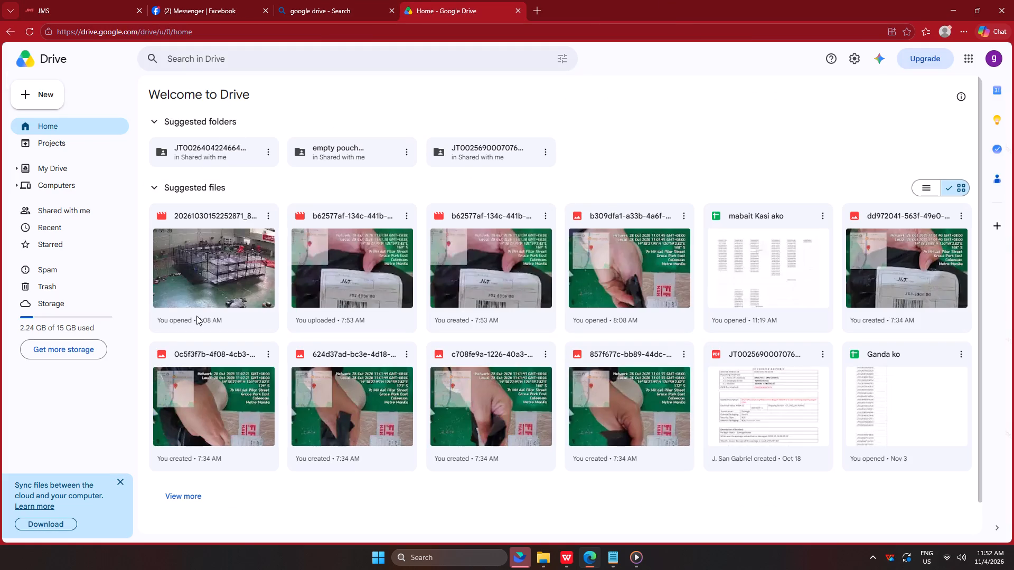
click(107, 1)
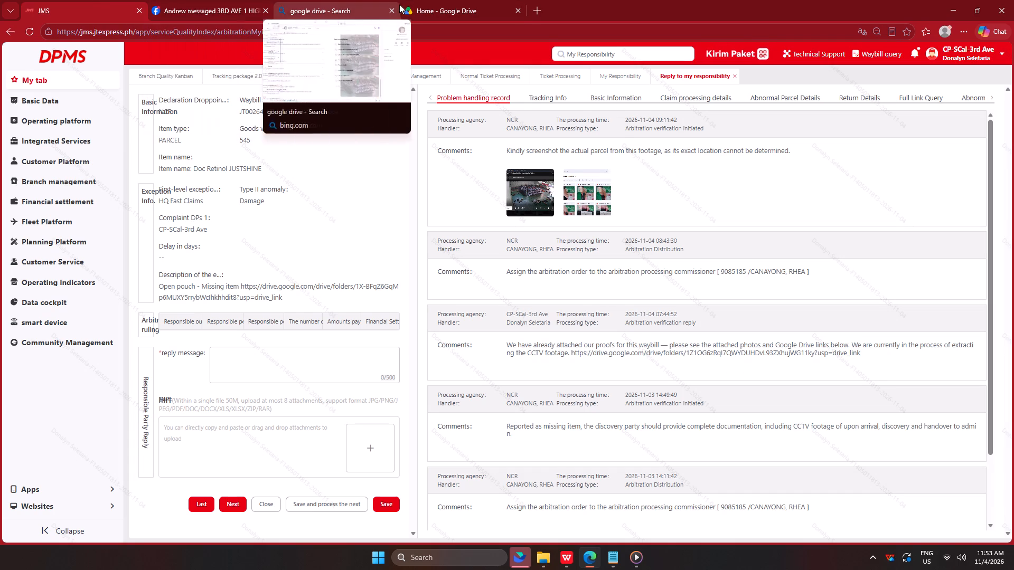
click(447, 4)
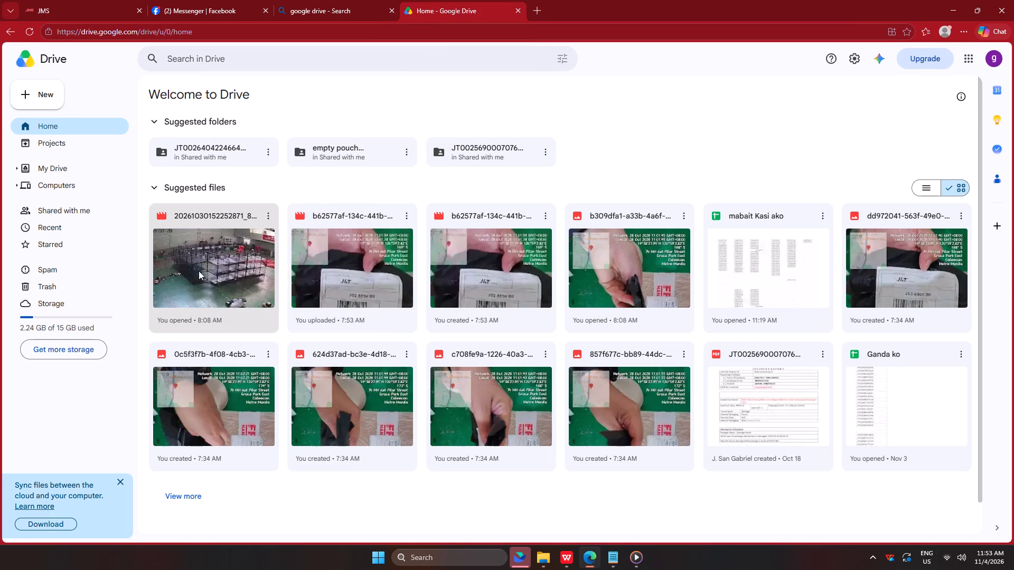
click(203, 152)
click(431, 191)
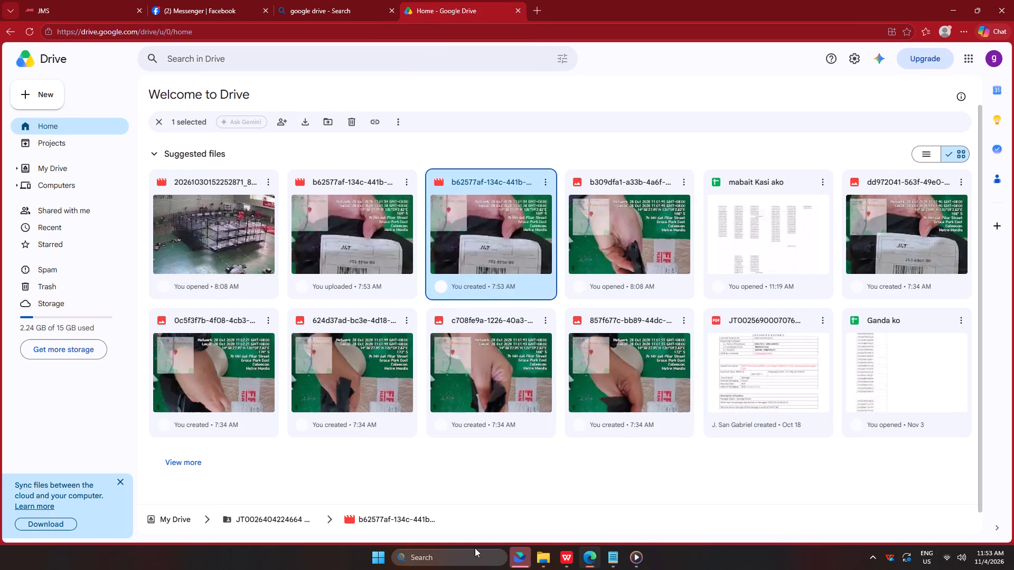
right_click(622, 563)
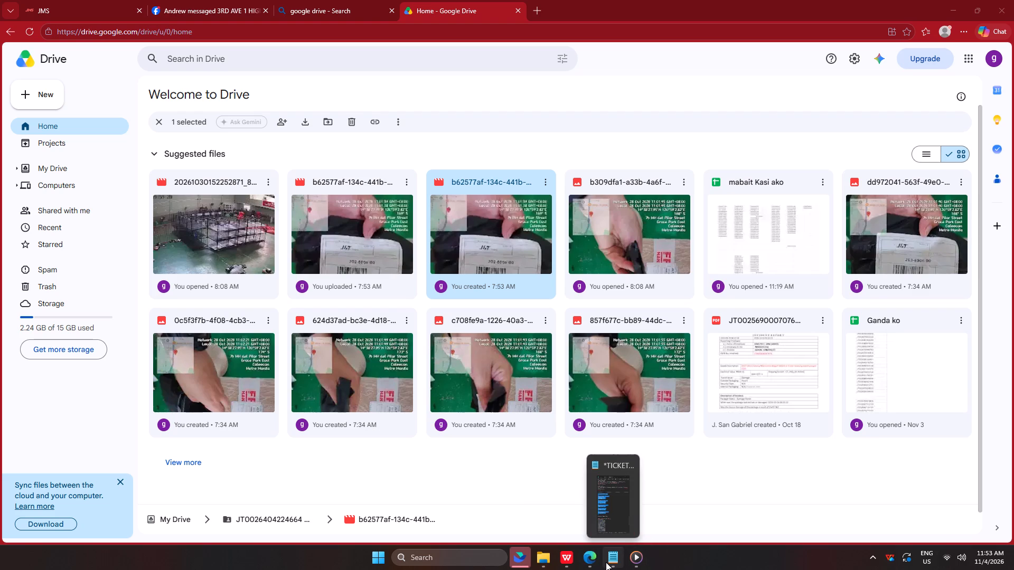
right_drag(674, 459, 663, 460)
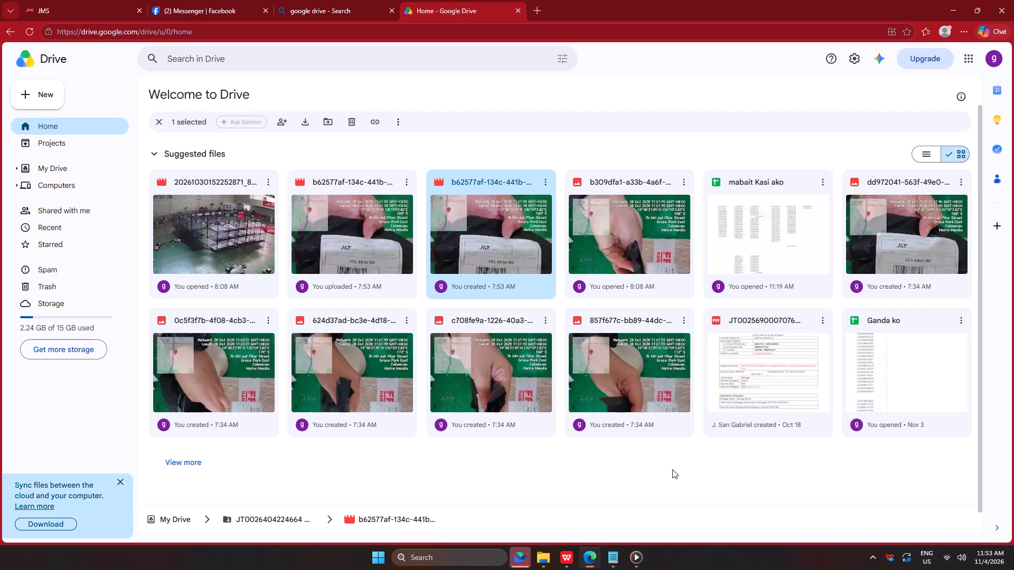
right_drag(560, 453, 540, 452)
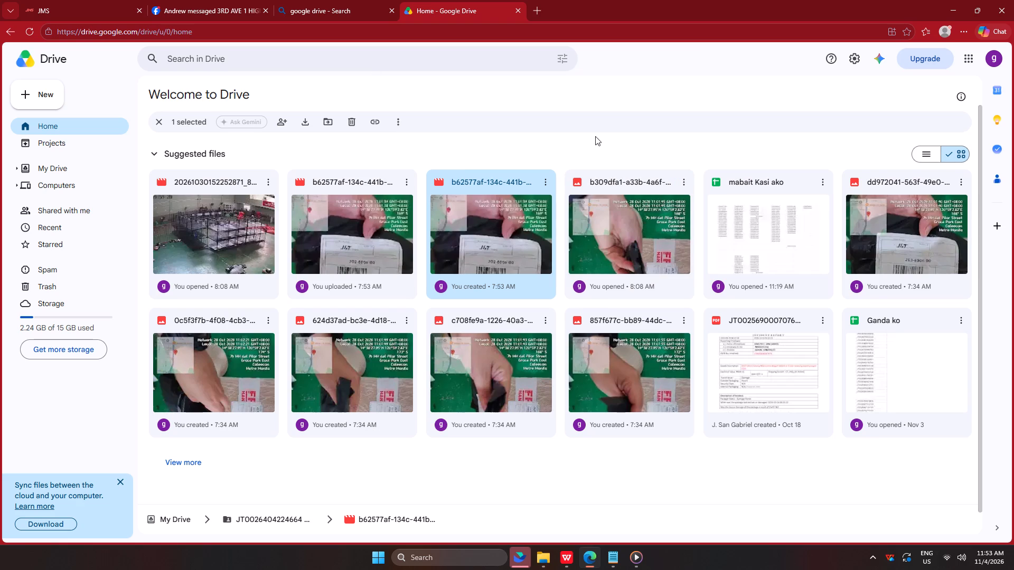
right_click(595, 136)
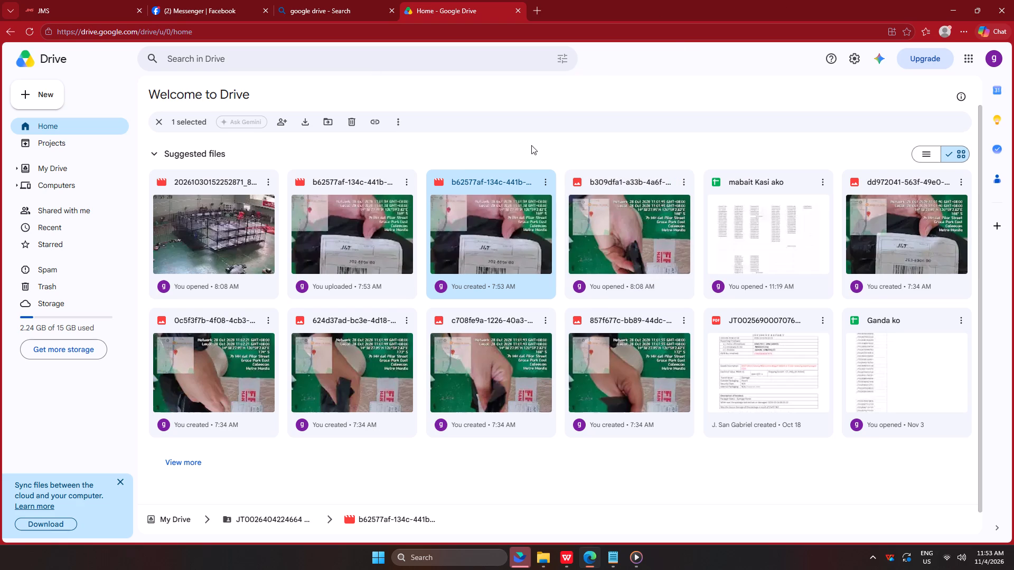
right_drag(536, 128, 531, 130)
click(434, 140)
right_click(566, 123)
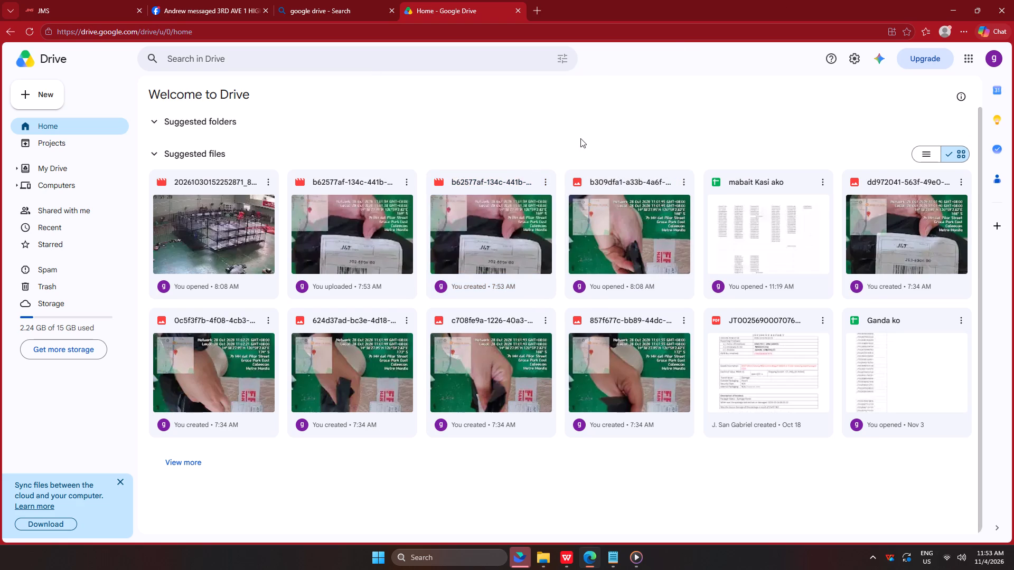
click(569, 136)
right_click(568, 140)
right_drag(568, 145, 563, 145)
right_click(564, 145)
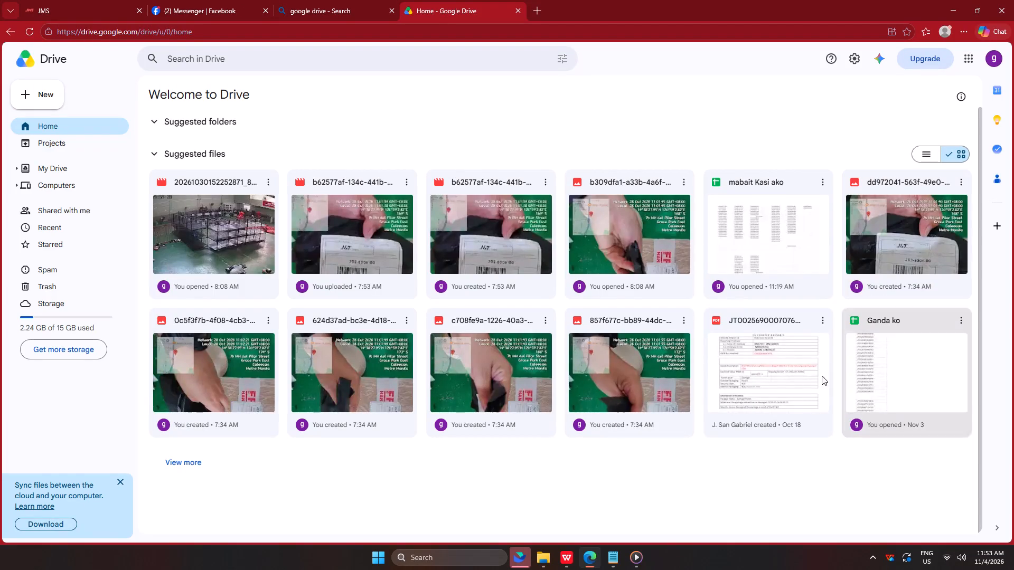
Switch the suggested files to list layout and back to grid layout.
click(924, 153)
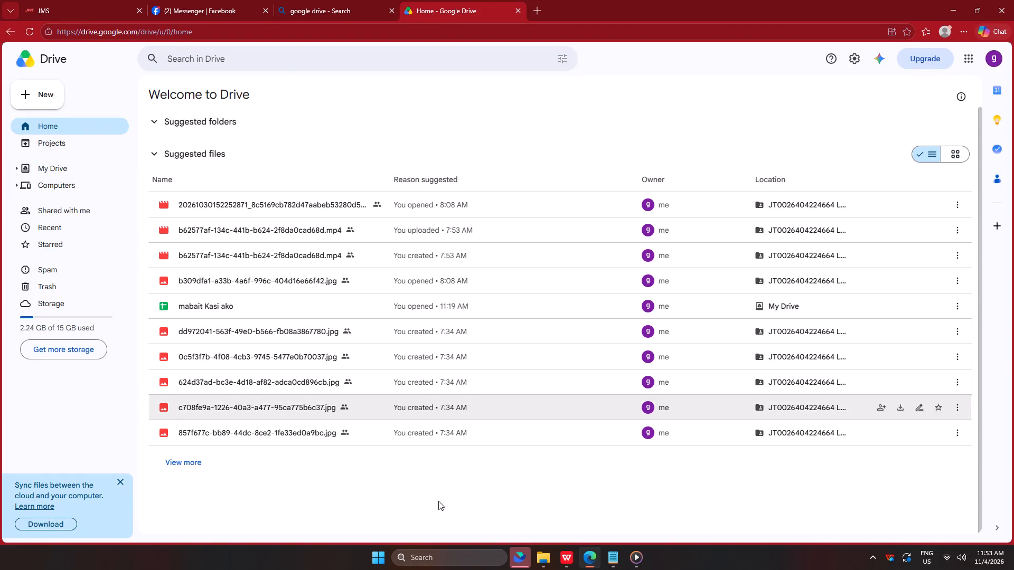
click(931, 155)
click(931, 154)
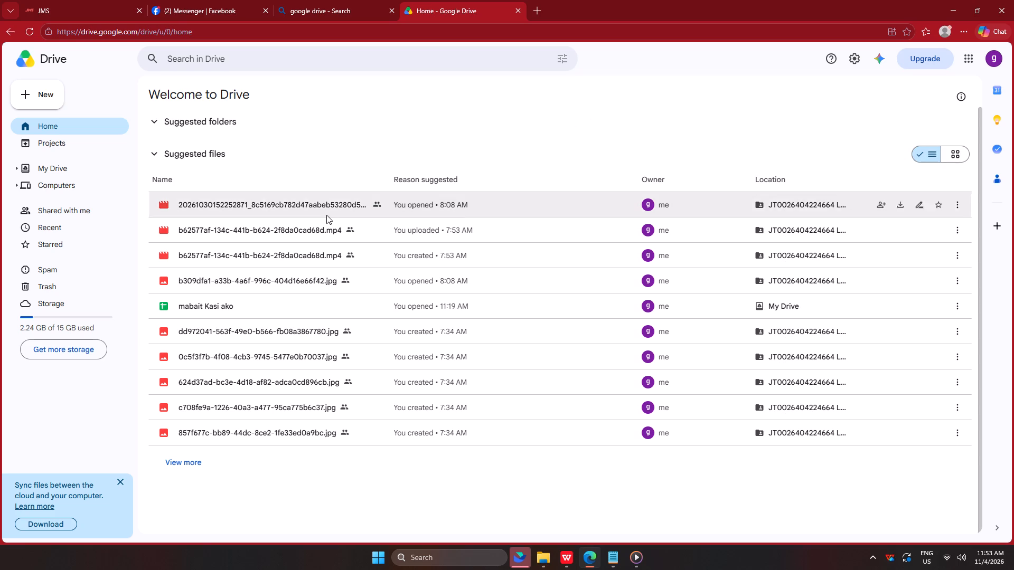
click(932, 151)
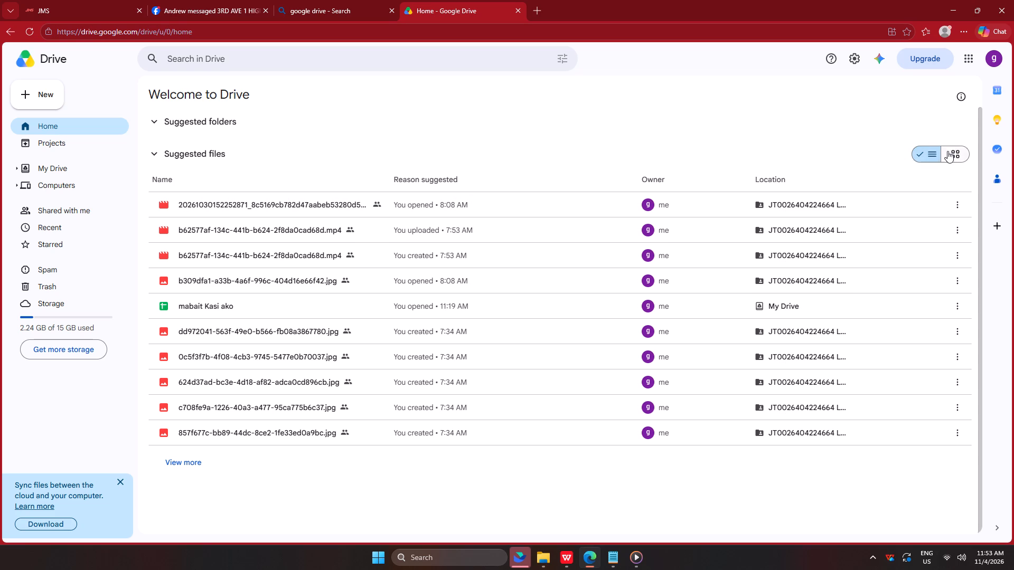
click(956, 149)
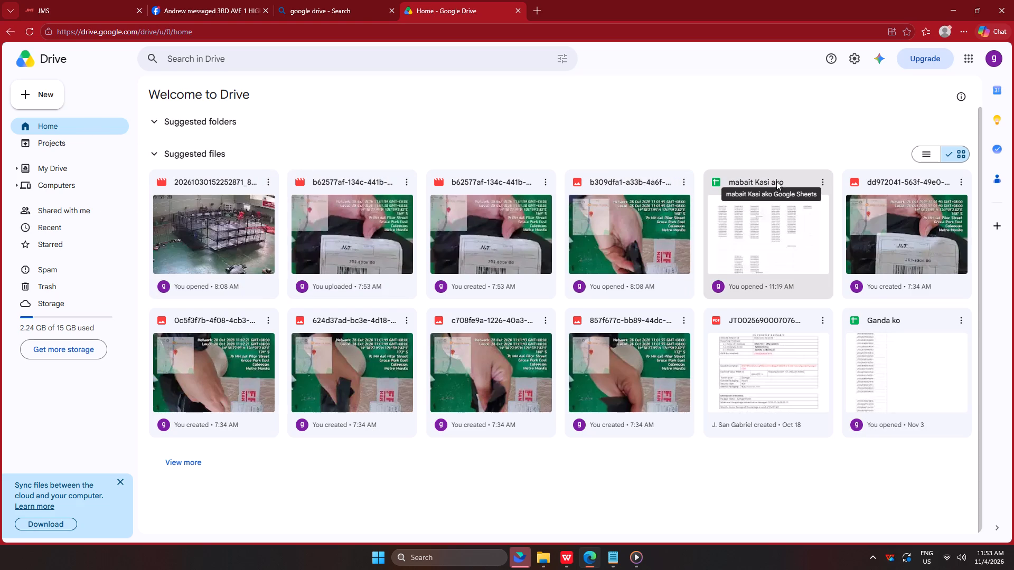
Move the suggested spreadsheet "mabait Kasi ako" to the trash.
click(821, 184)
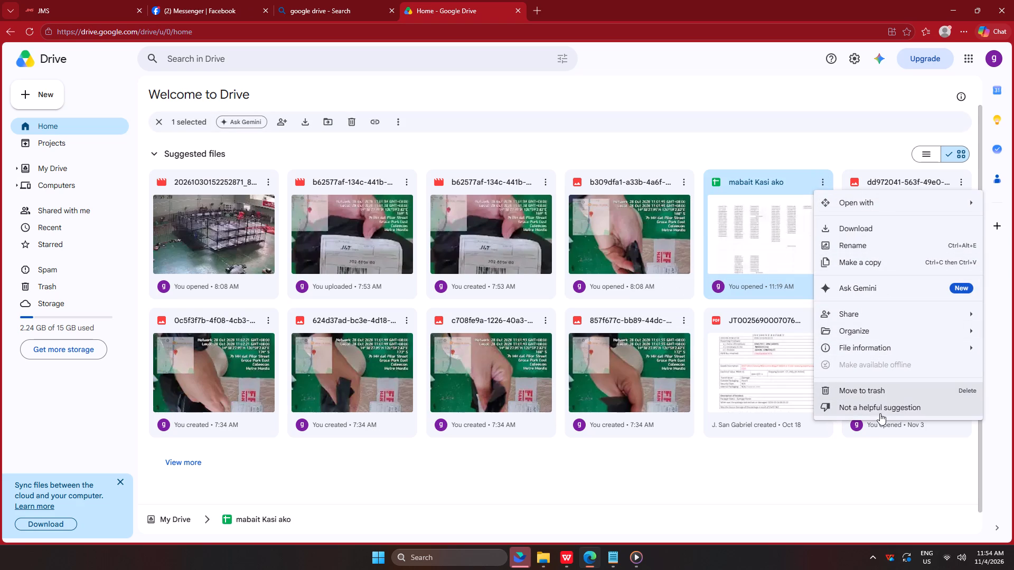
click(874, 392)
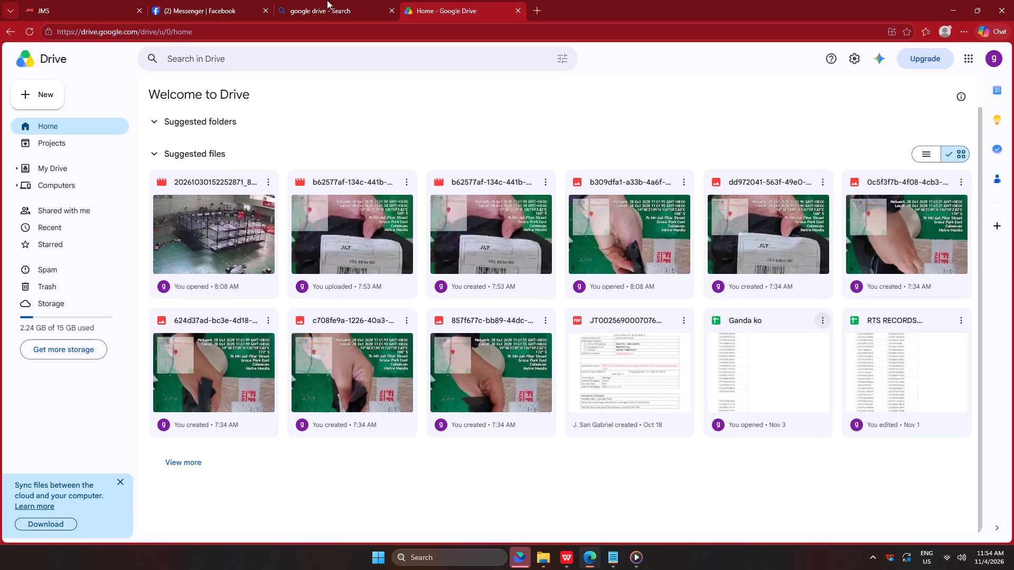
click(522, 6)
click(515, 8)
click(121, 167)
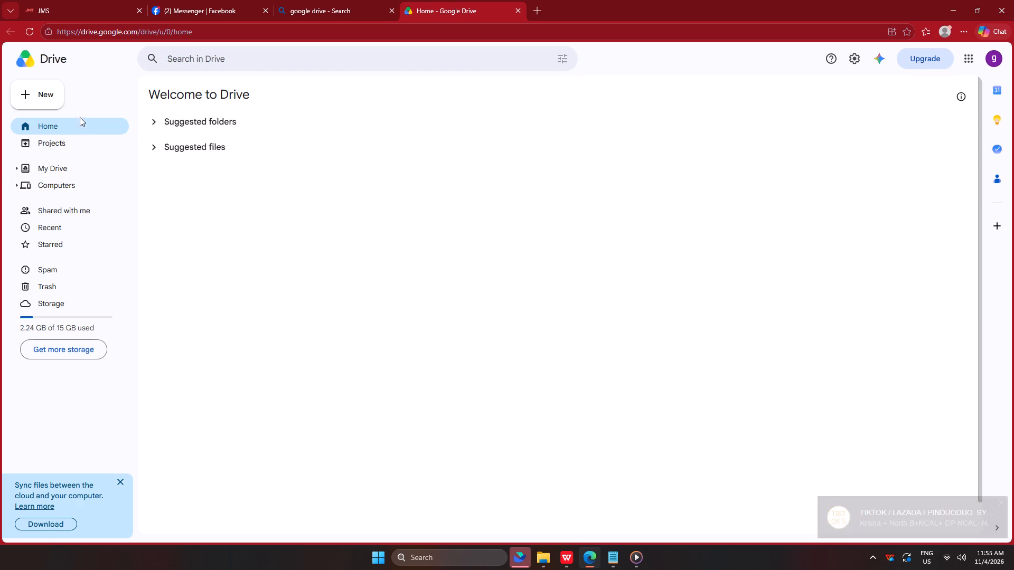
click(190, 121)
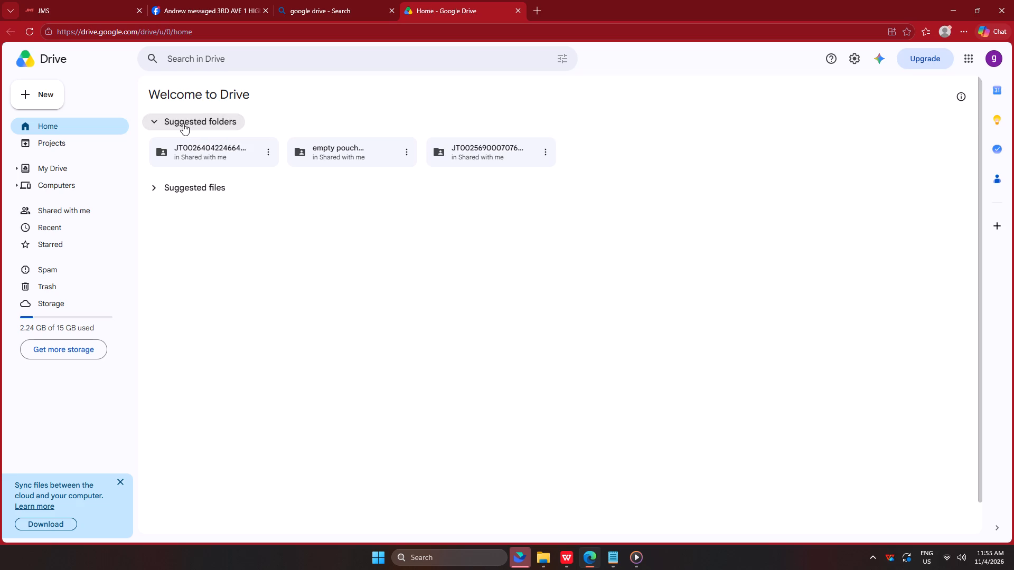
click(179, 148)
double_click(179, 148)
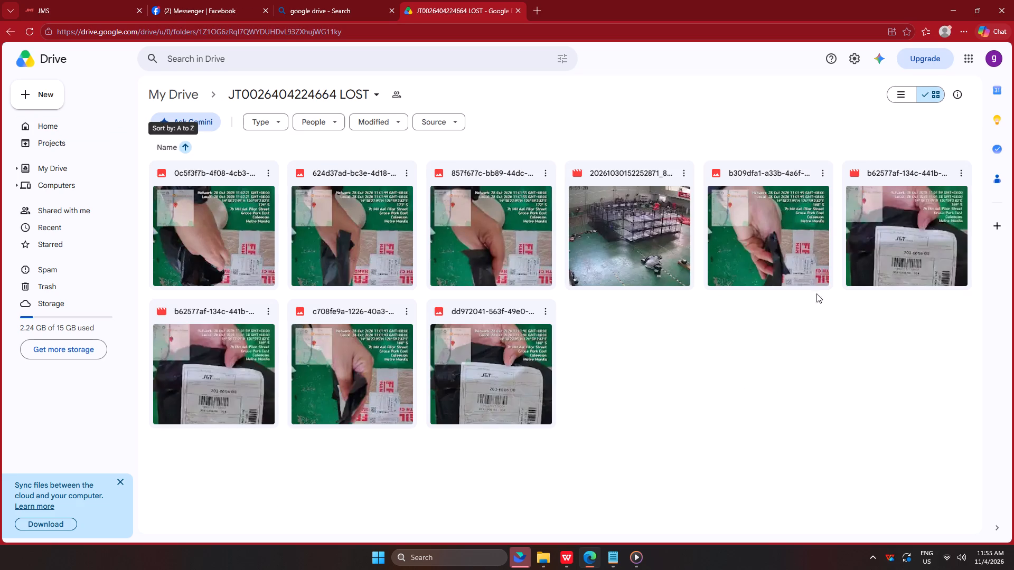
right_drag(672, 376, 666, 376)
click(713, 212)
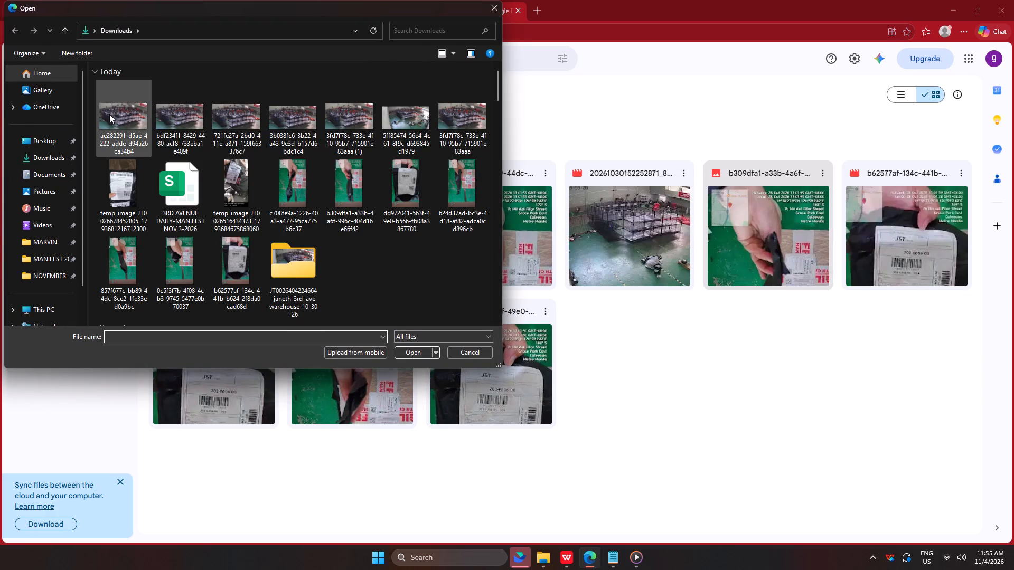
click(112, 111)
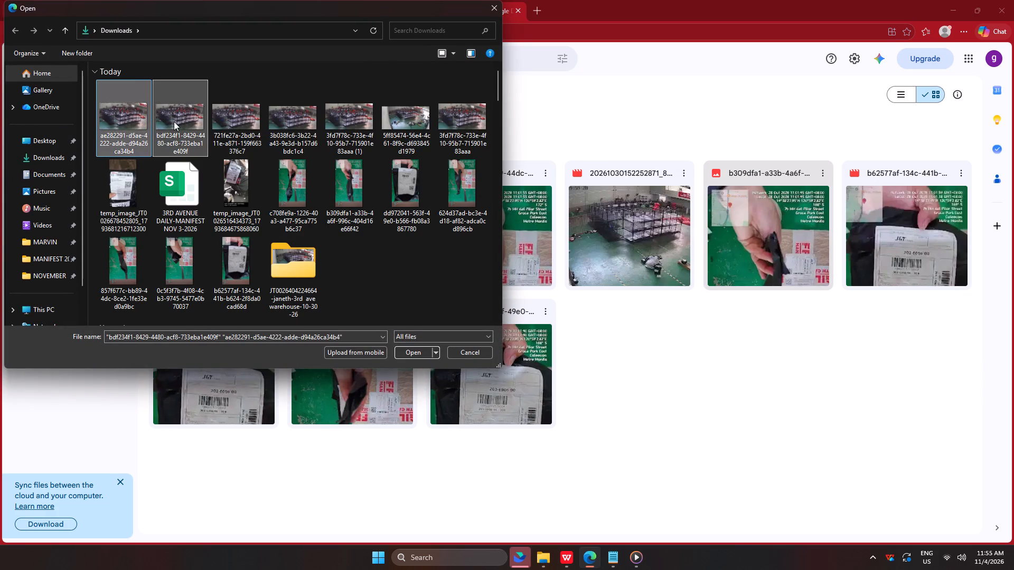
shift+click(174, 121)
shift+click(242, 122)
shift+click(298, 120)
shift+click(358, 118)
shift+click(422, 113)
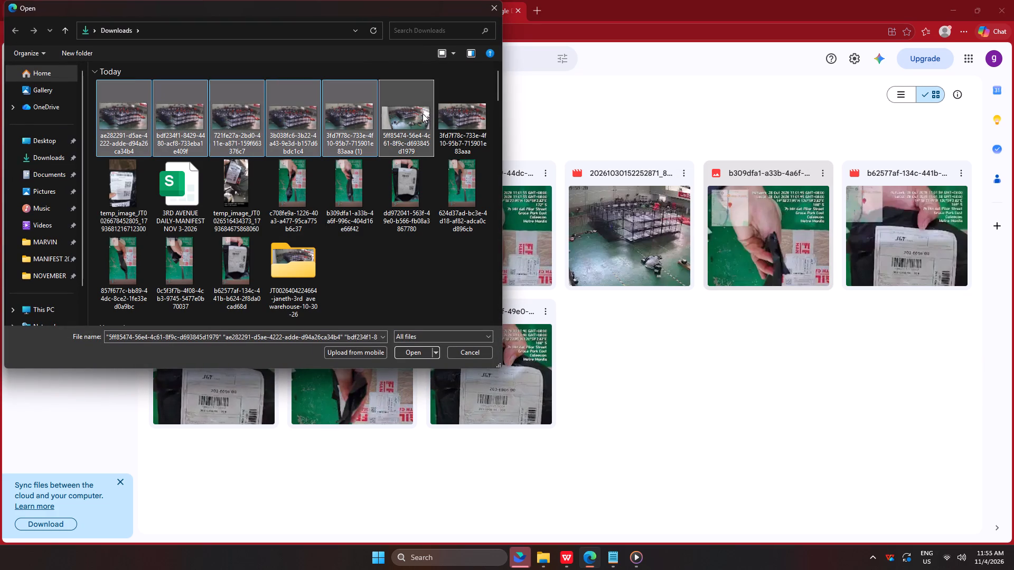
shift+click(482, 116)
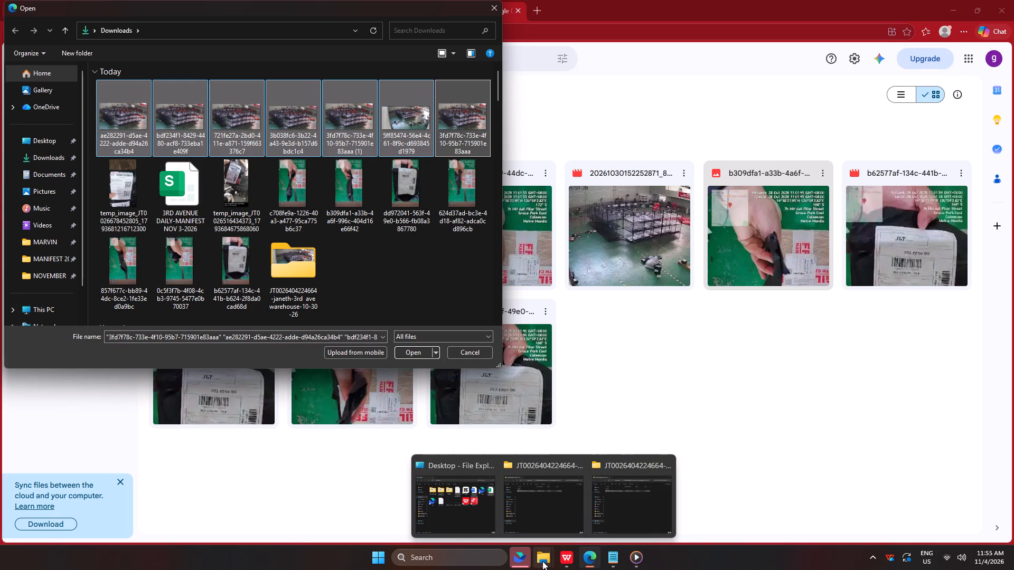
click(587, 557)
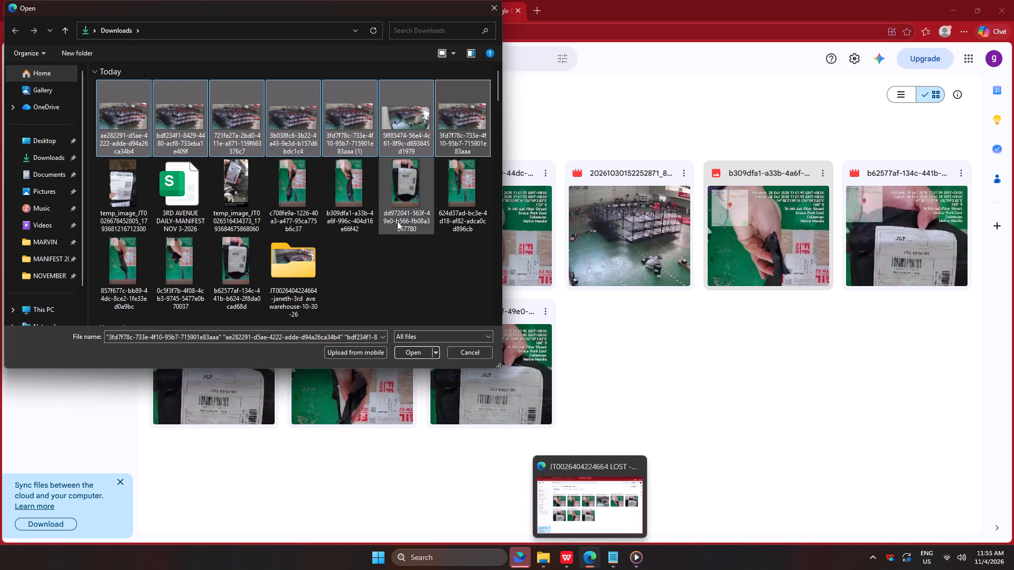
click(410, 353)
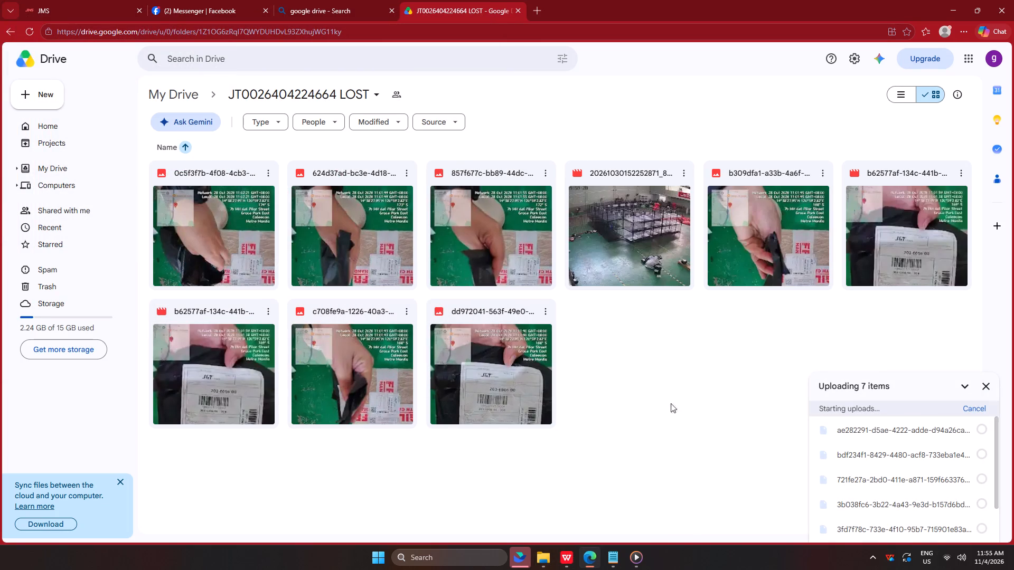
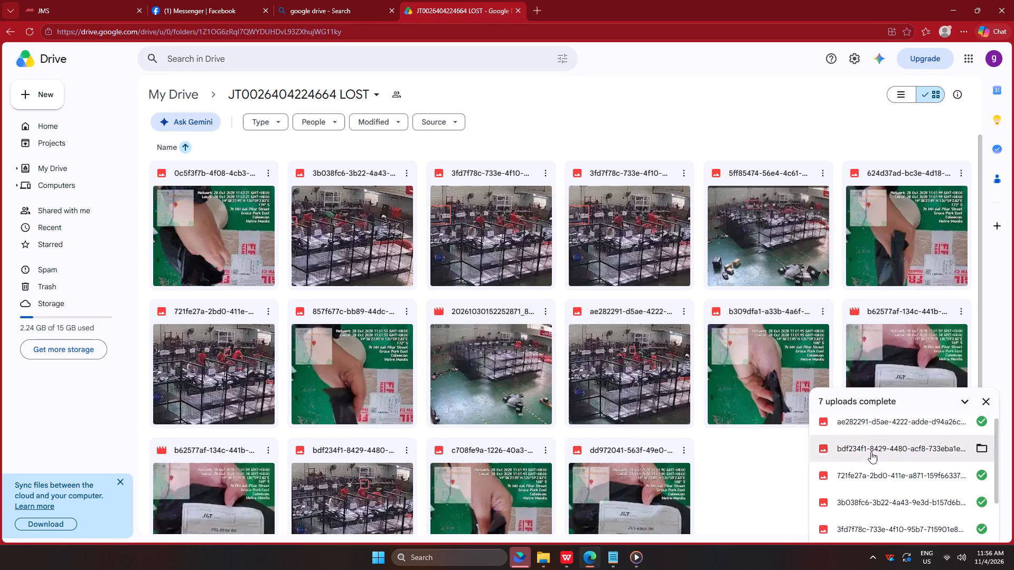
scroll(871, 452, down, 8)
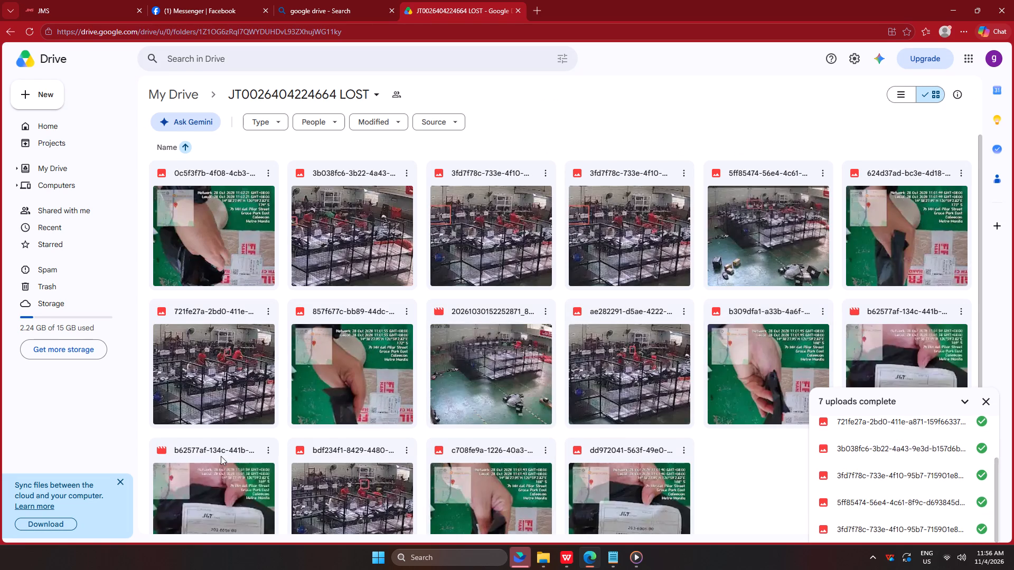
click(374, 234)
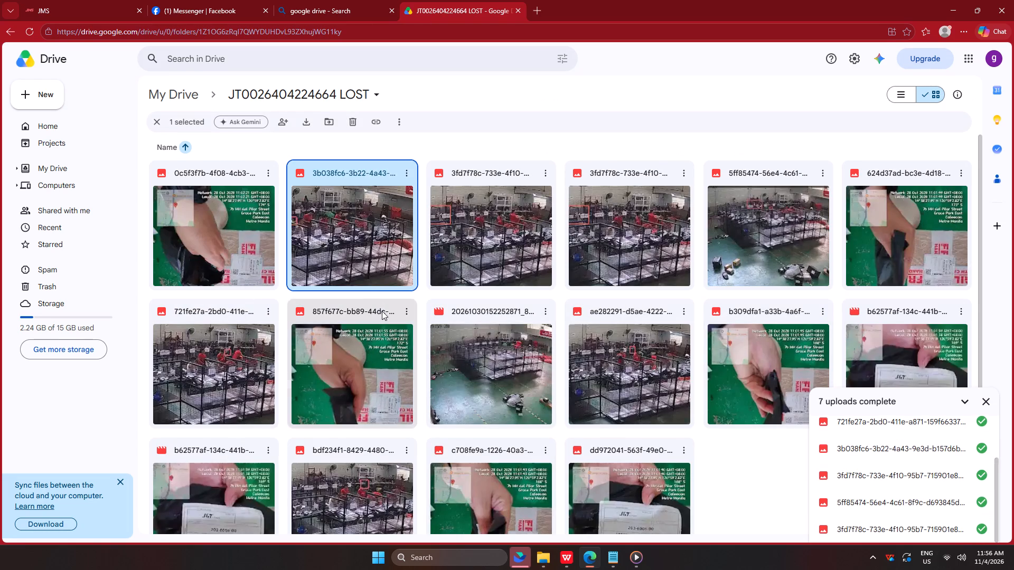
double_click(360, 239)
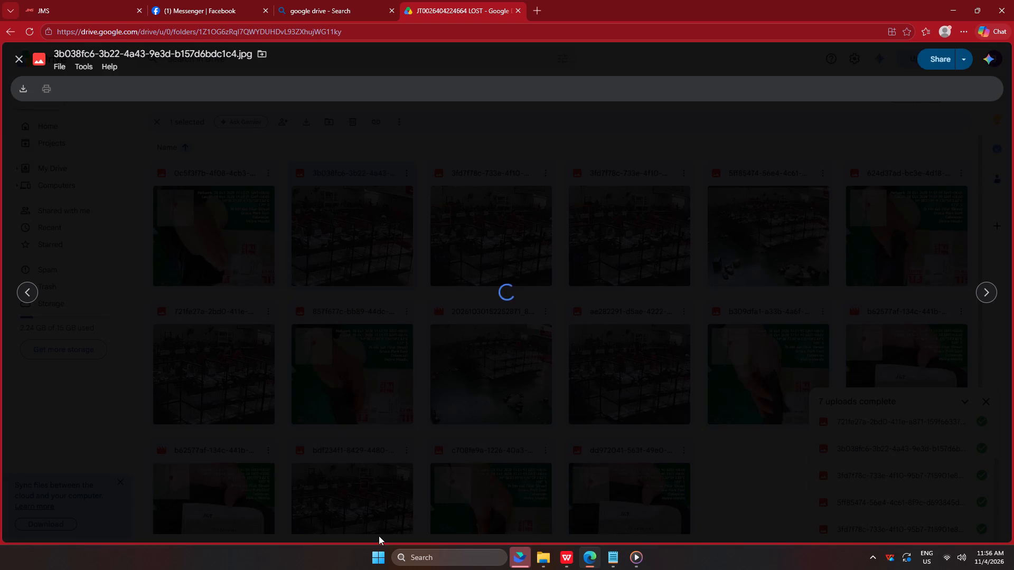
key(Right)
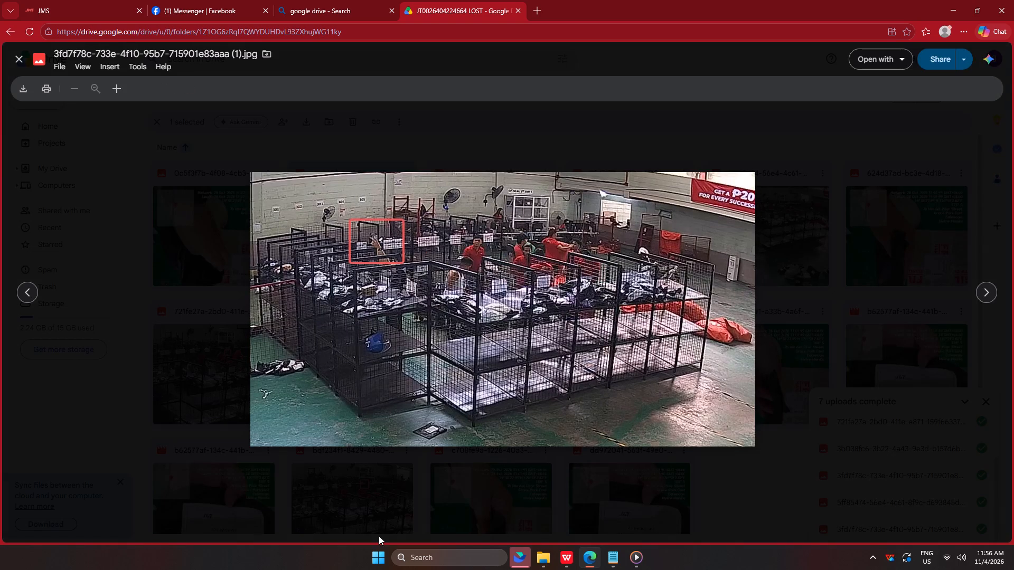
key(Right)
key(Right)
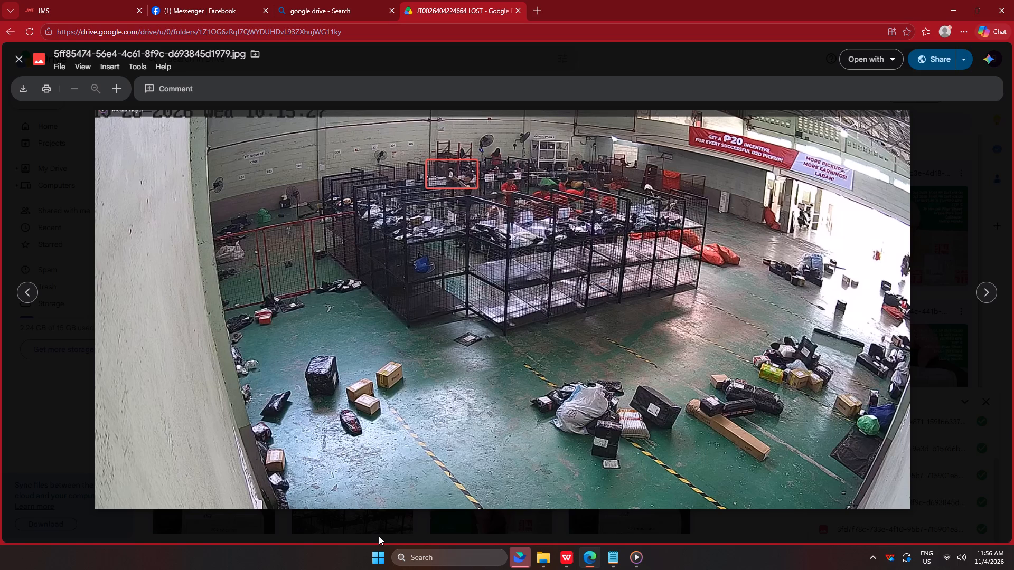
key(Right)
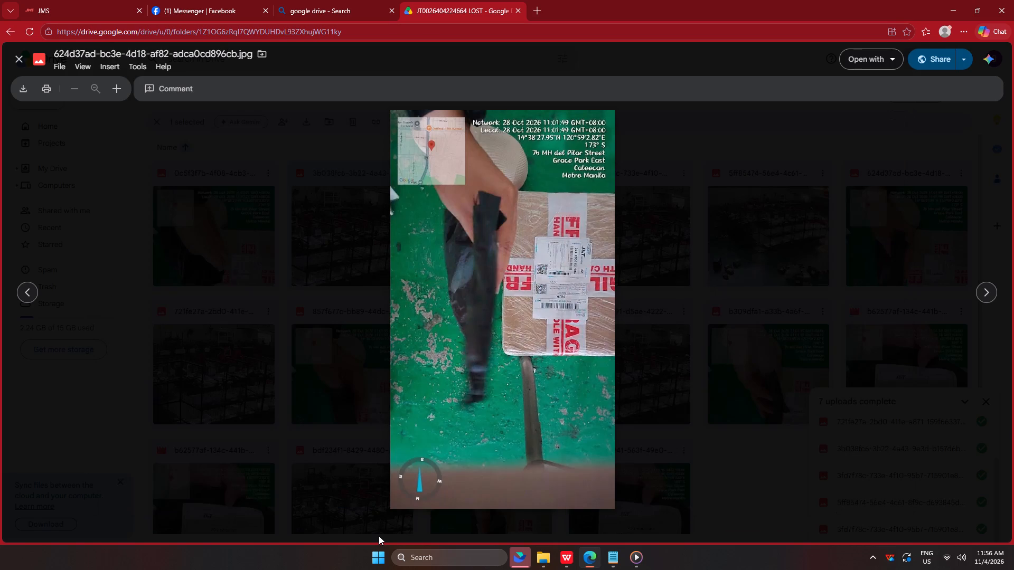
key(Left)
key(Left)
key(Left)
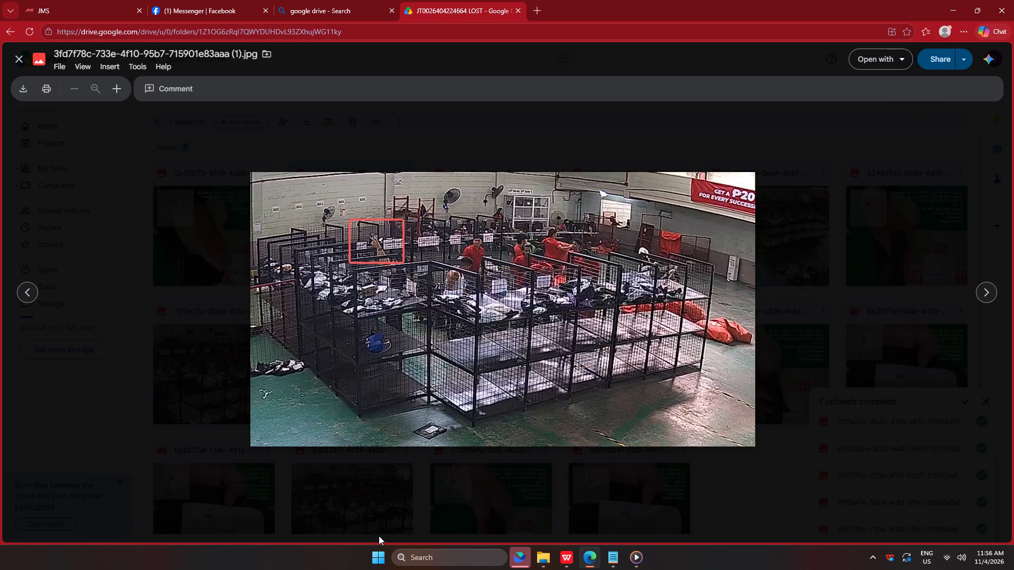
key(Left)
key(Left)
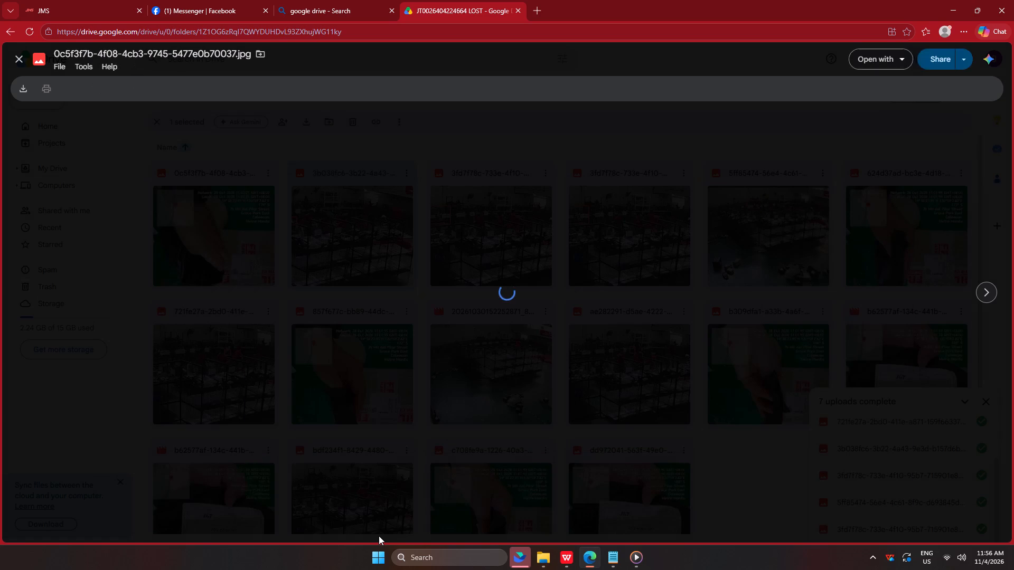
key(Right)
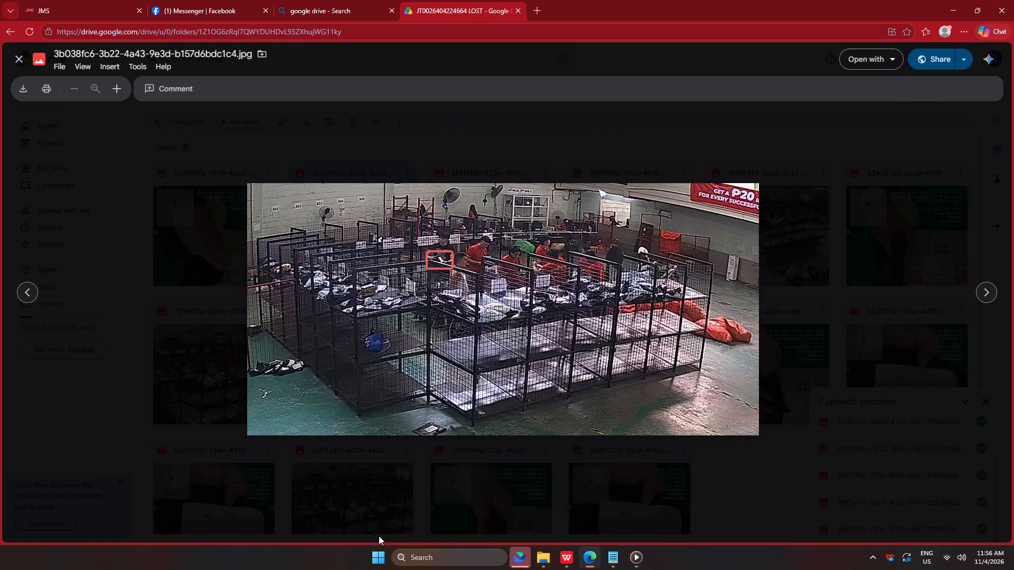
key(Right)
key(Right)
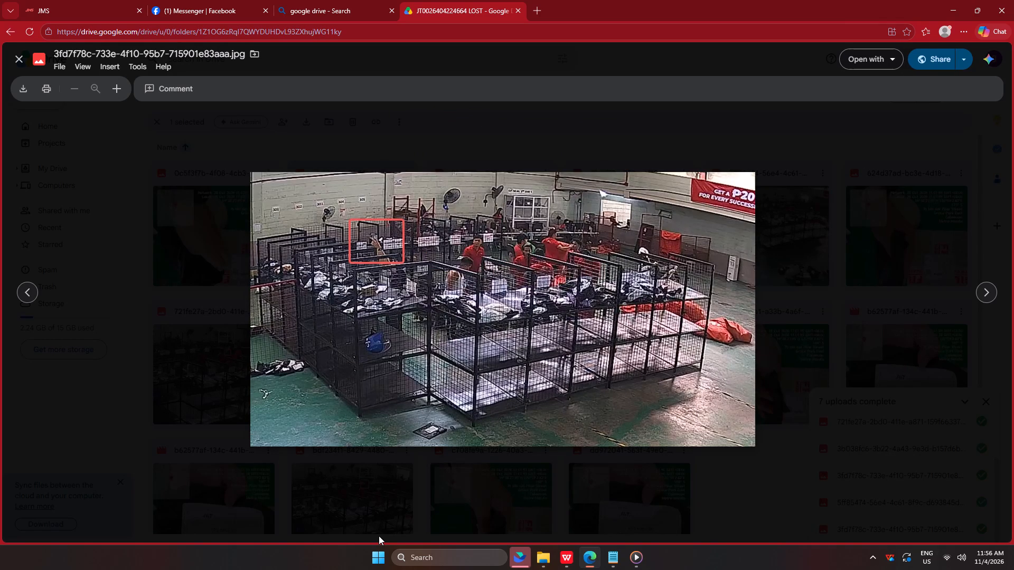
key(Right)
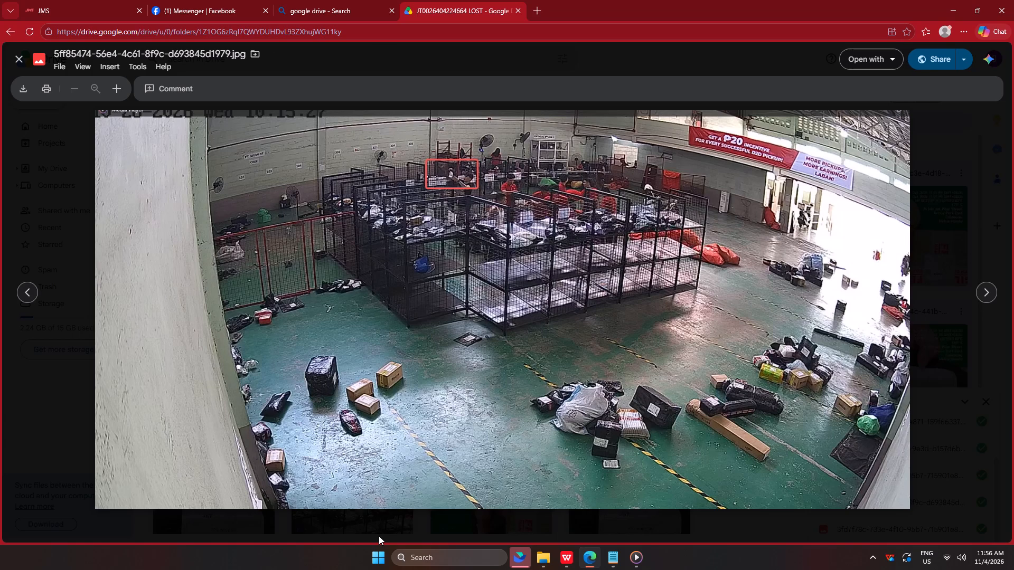
key(Right)
key(Right)
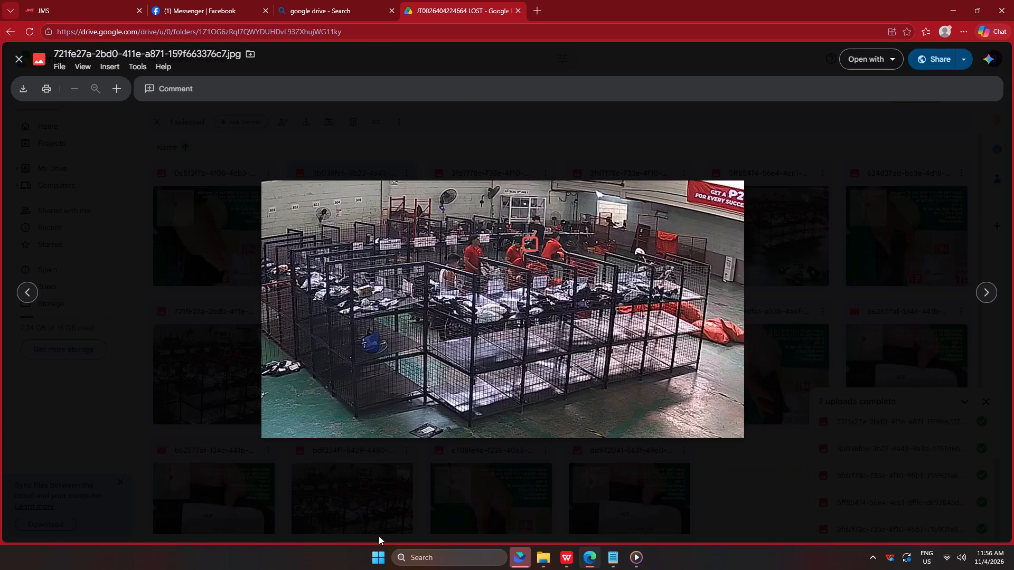
key(Right)
key(Right)
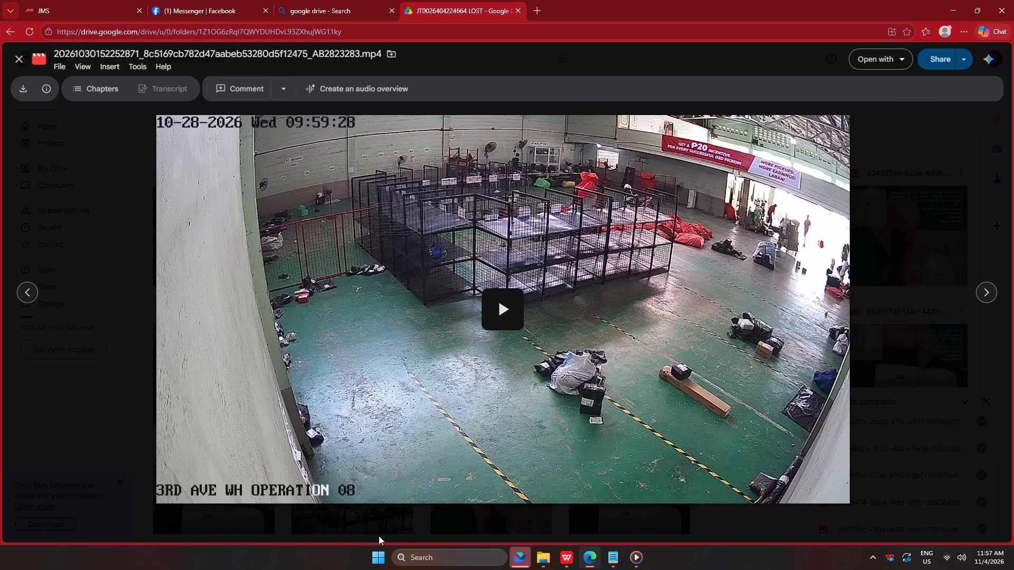
key(Right)
key(Right)
key(Right)
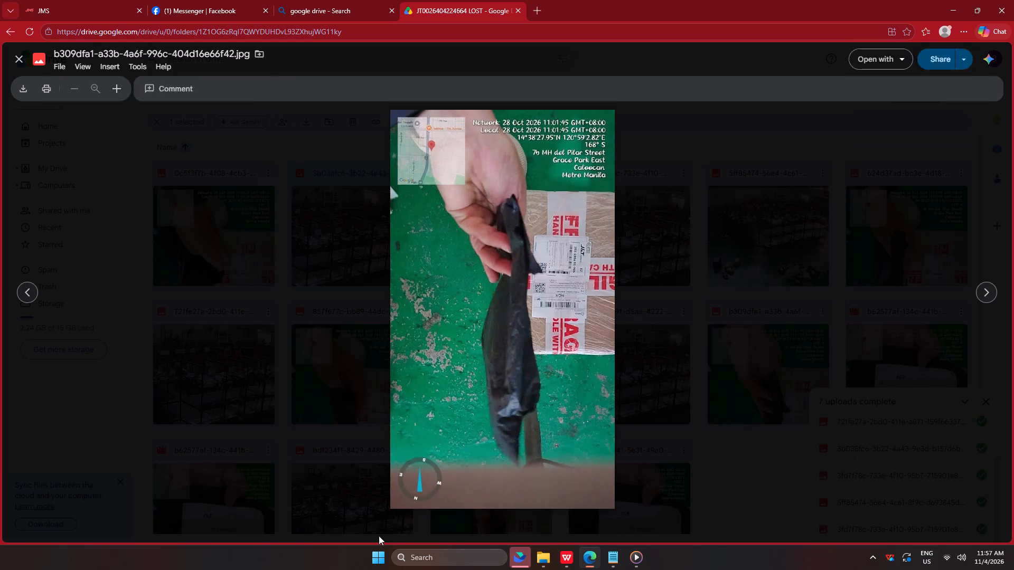
key(Right)
key(Right)
key(Right)
key(Right)
key(Right)
key(Right)
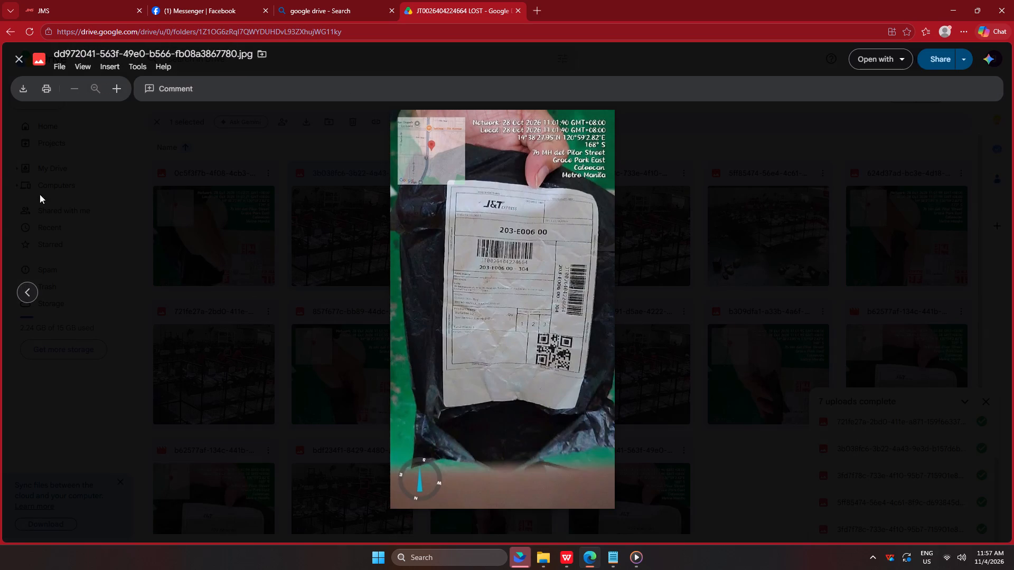
click(303, 205)
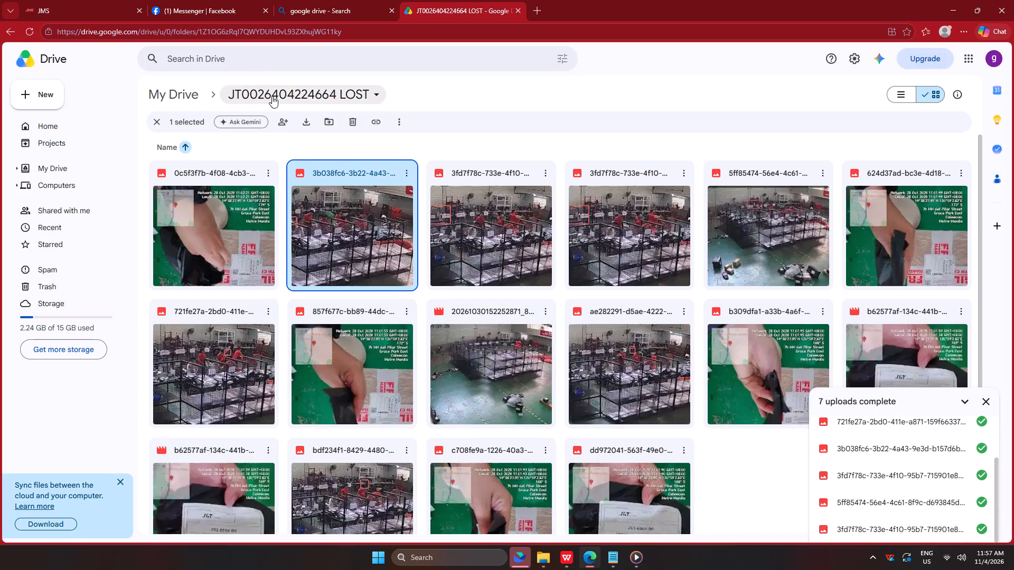
click(375, 93)
click(277, 212)
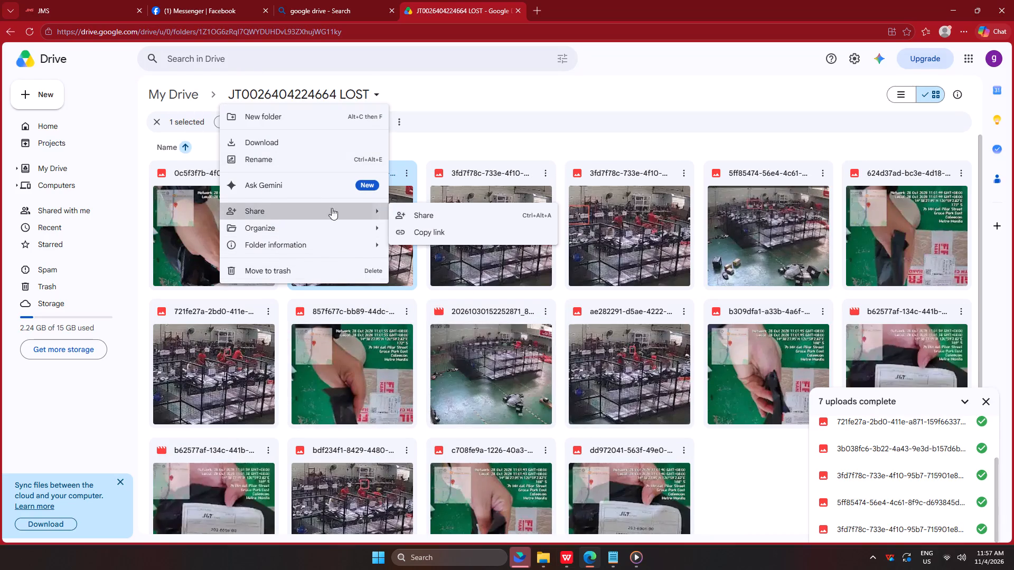
click(418, 213)
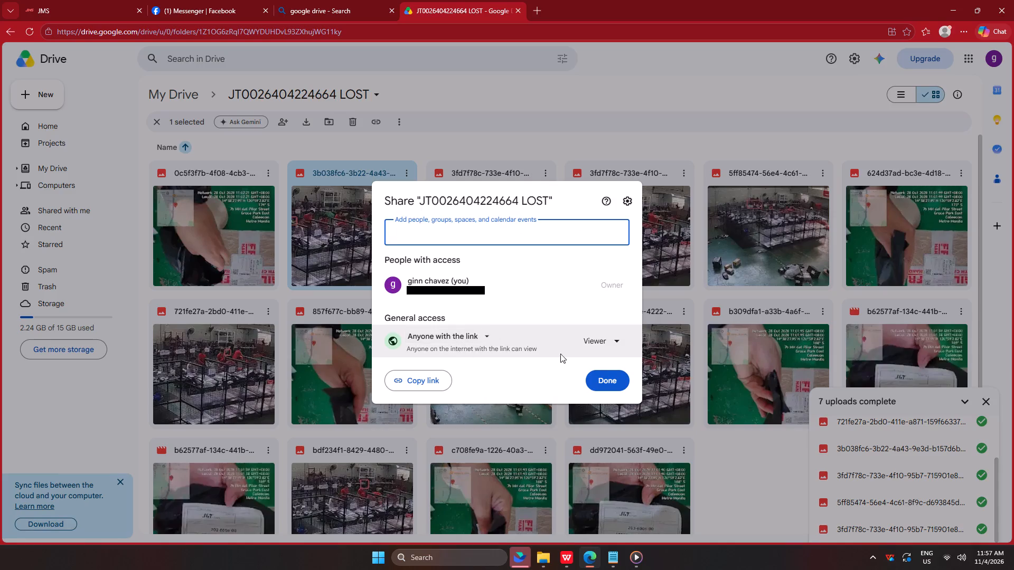
click(428, 379)
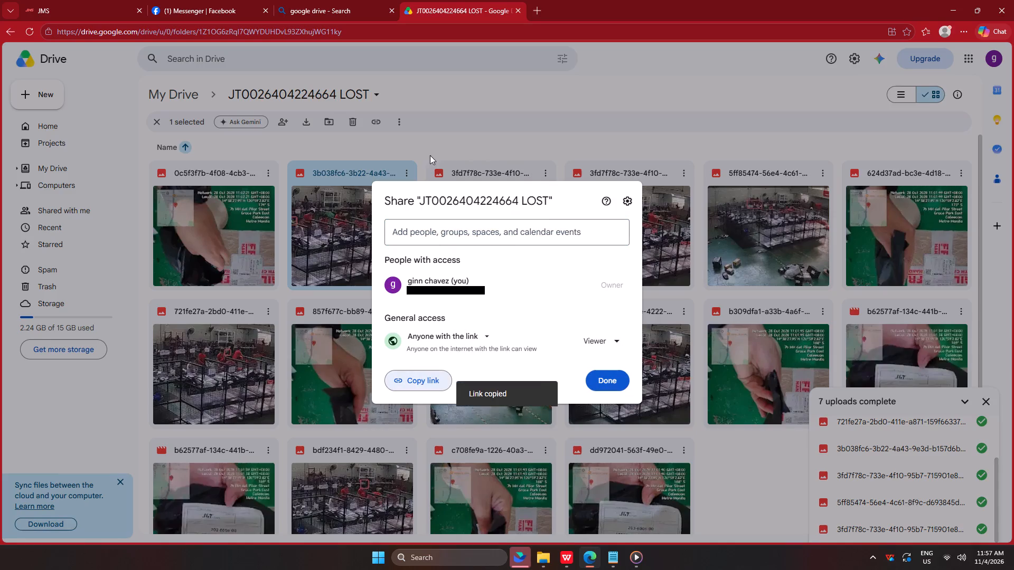
click(411, 384)
click(488, 110)
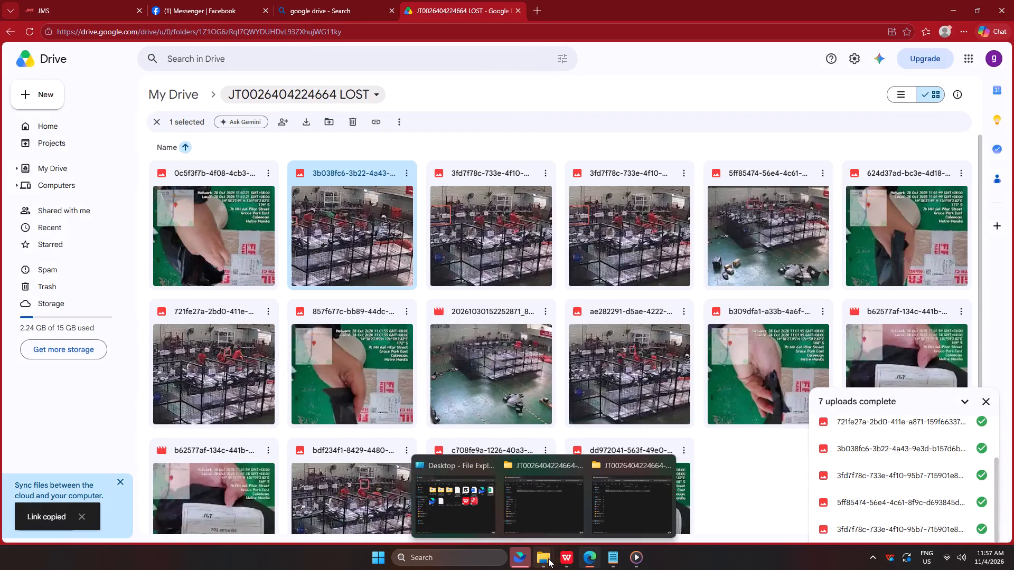
Switch to the JMS arbitration reply page and paste the Drive folder link into the reply message, below two blank lines.
click(588, 557)
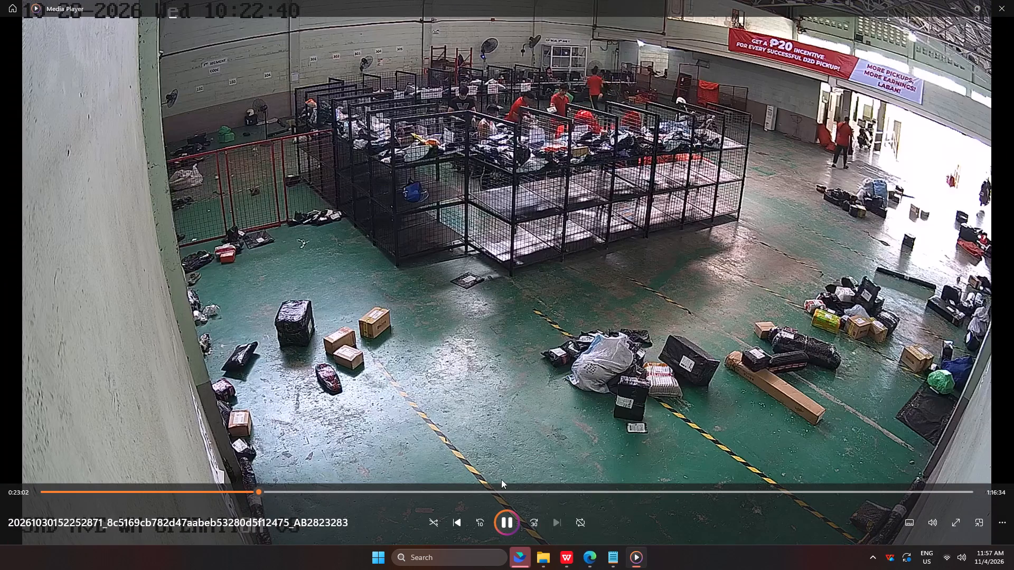
click(588, 556)
click(82, 1)
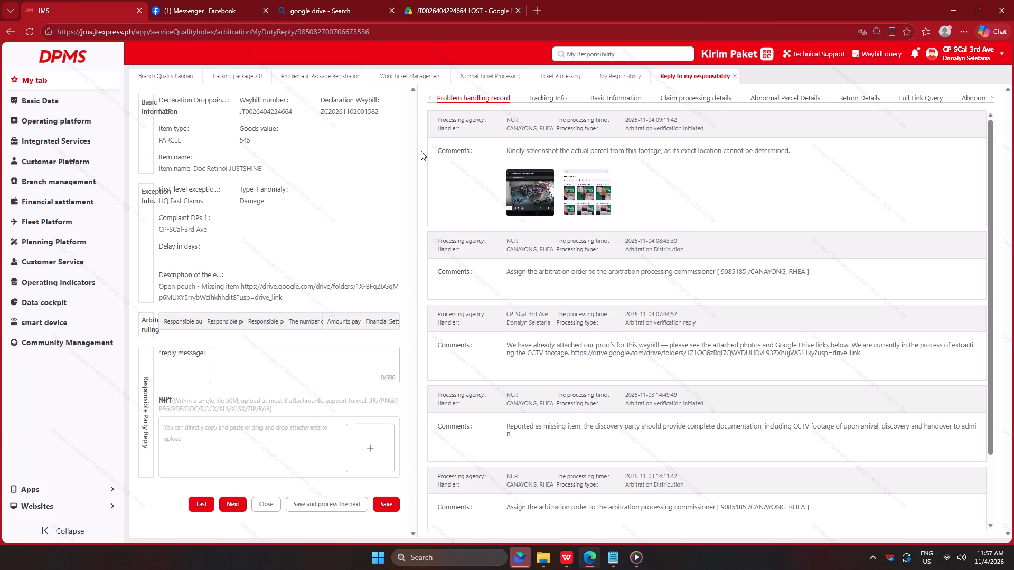
scroll(593, 254, up, 10)
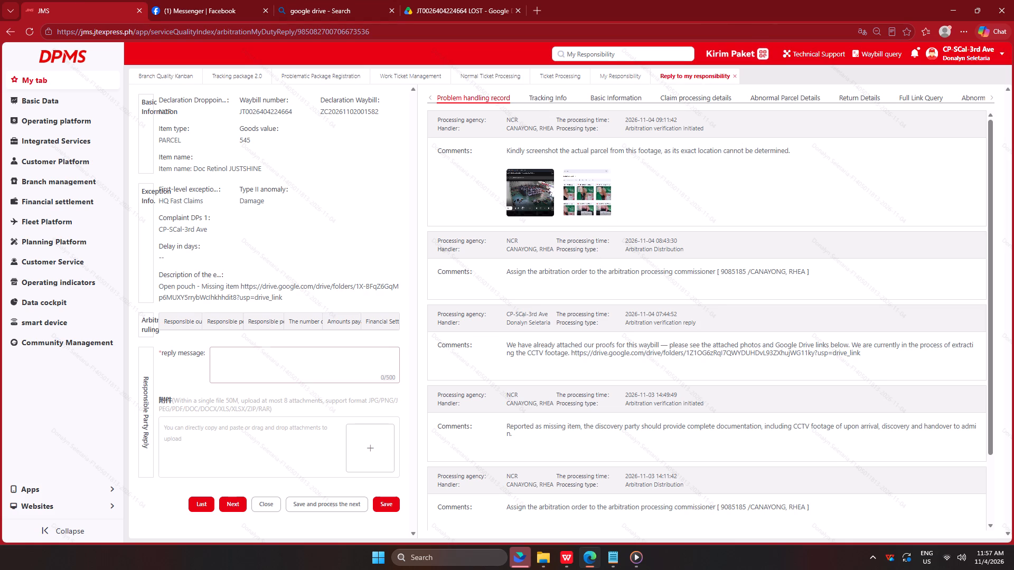
click(229, 374)
click(223, 373)
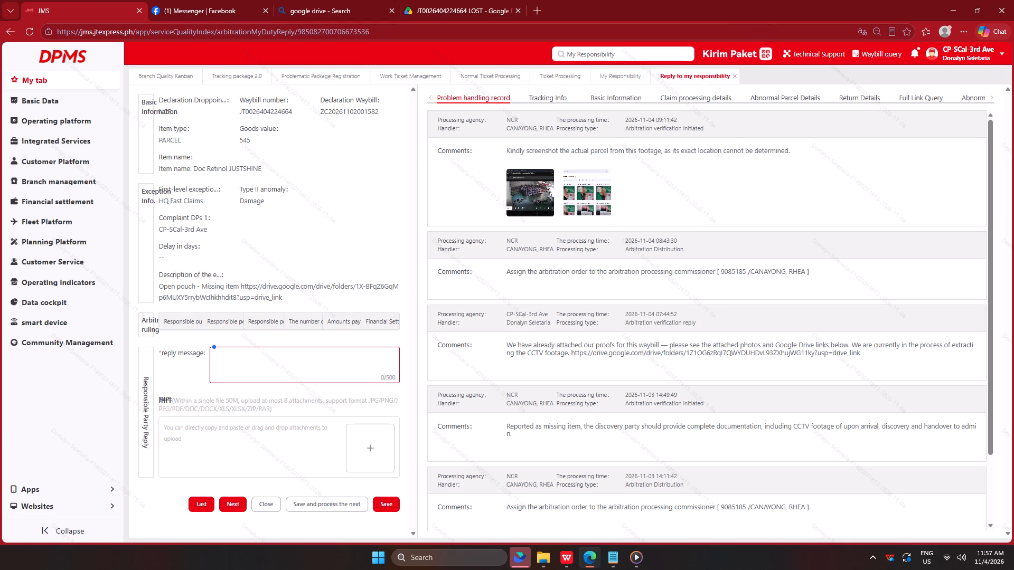
key(Return)
key(Return)
key(ctrl+v)
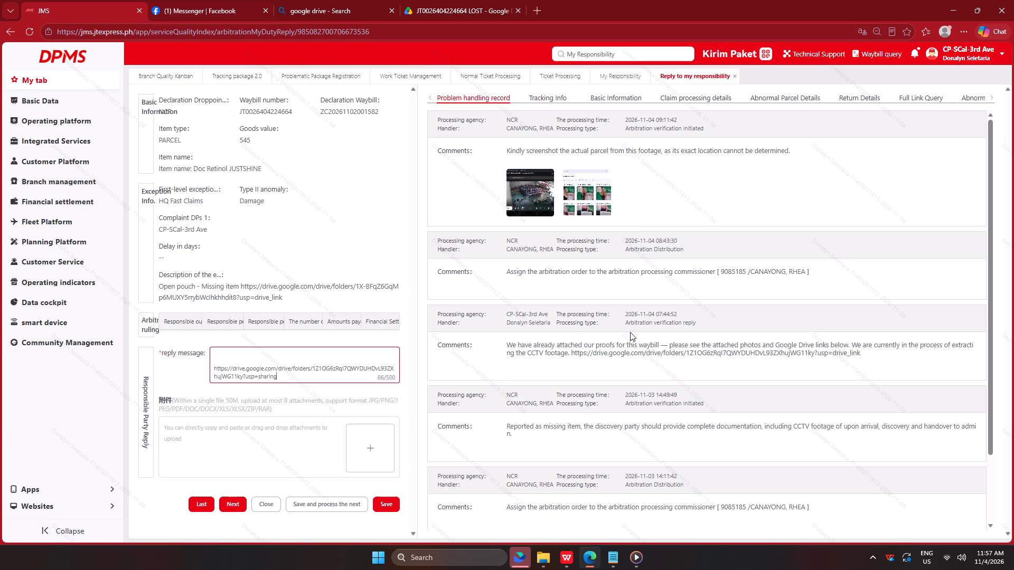
Switch to Lark and, in the self-memo chat, copy the pinned ARBITRATION REPLY's first sentence, from "We have already attached" to "Google Drive links below.".
click(519, 559)
scroll(391, 366, down, 3)
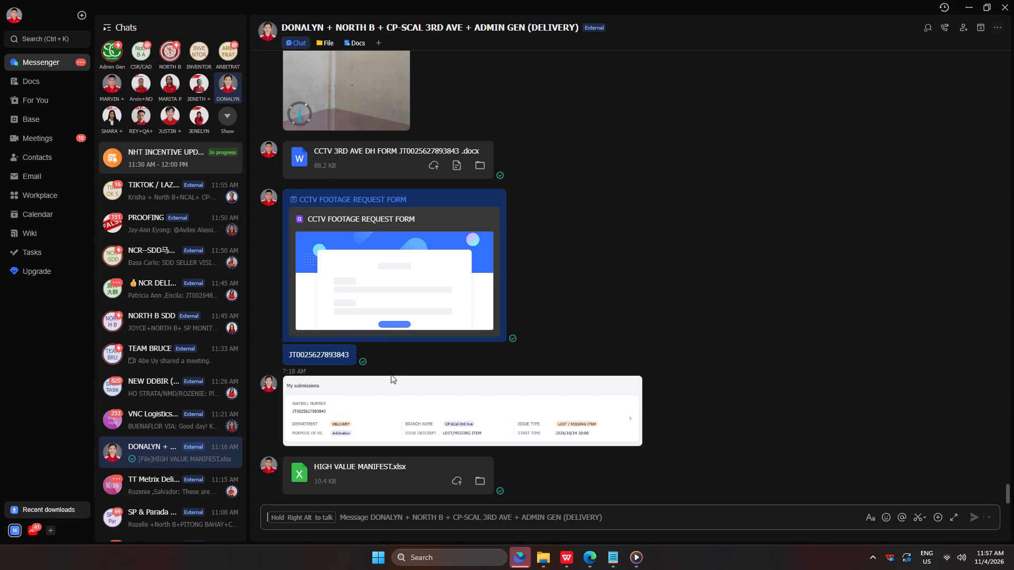
scroll(391, 374, down, 3)
scroll(389, 376, up, 14)
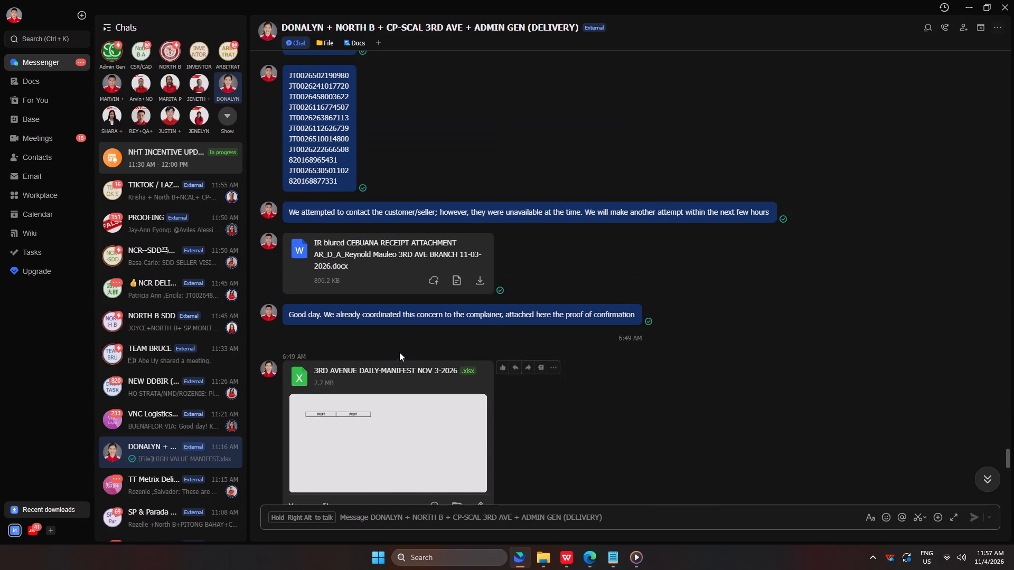
scroll(399, 350, up, 10)
click(118, 84)
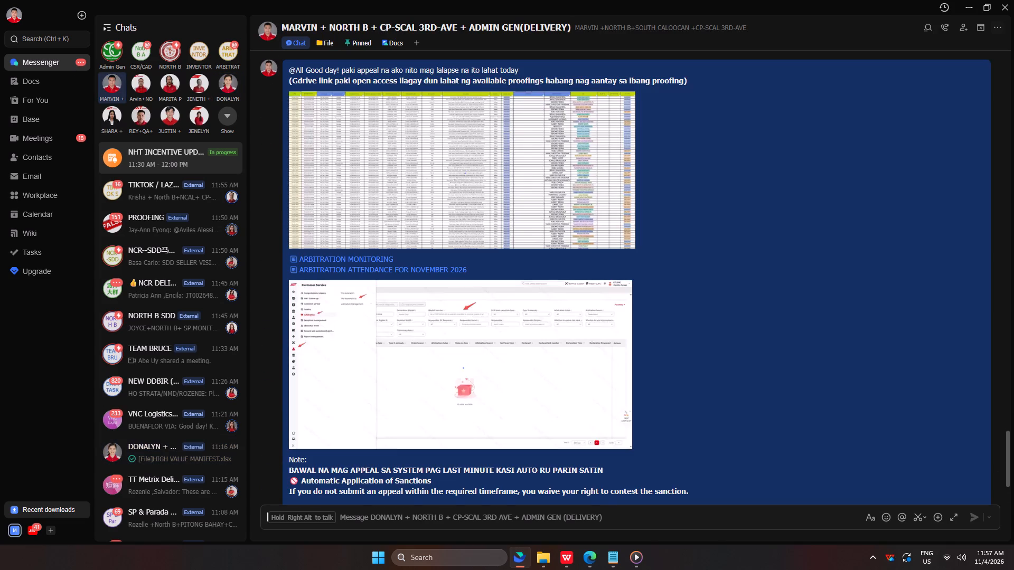
scroll(473, 340, down, 15)
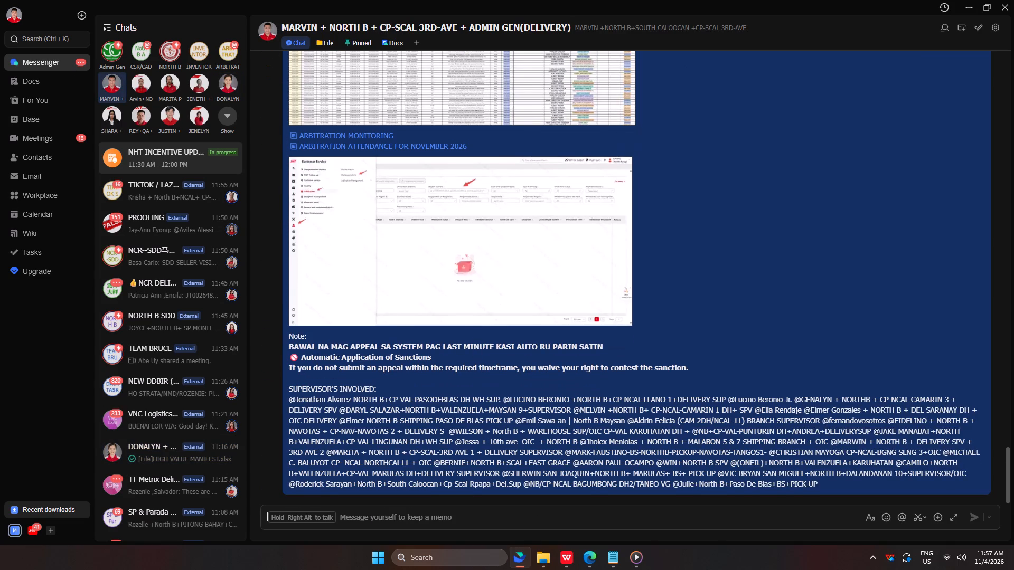
scroll(473, 346, up, 9)
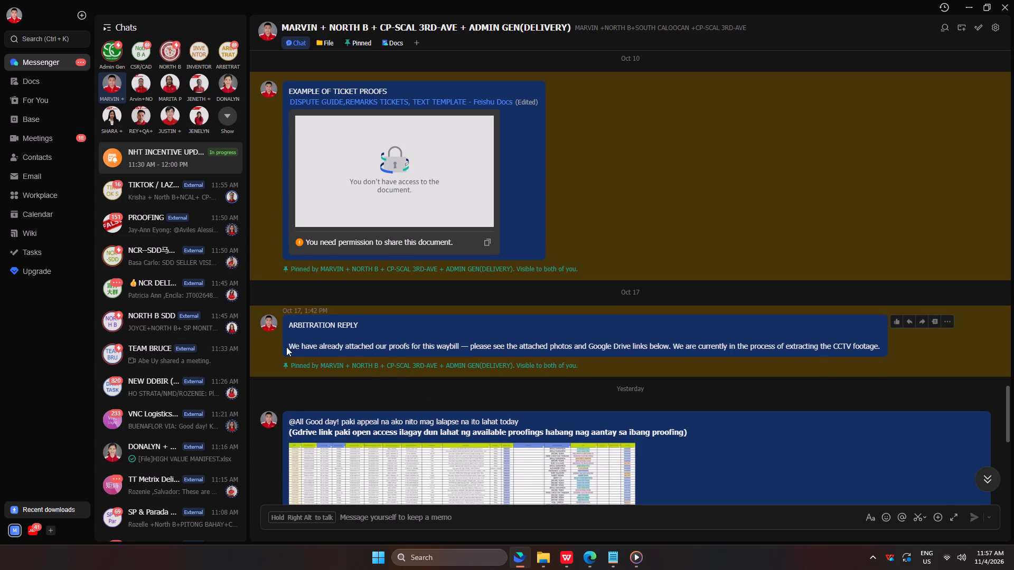
drag(286, 344, 350, 344)
click(358, 364)
click(358, 401)
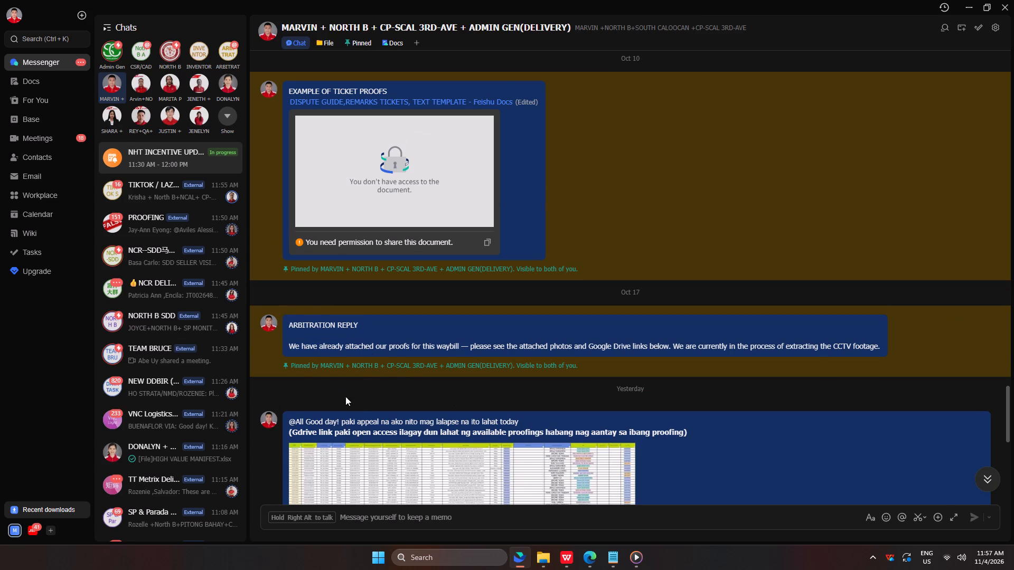
drag(291, 348, 554, 347)
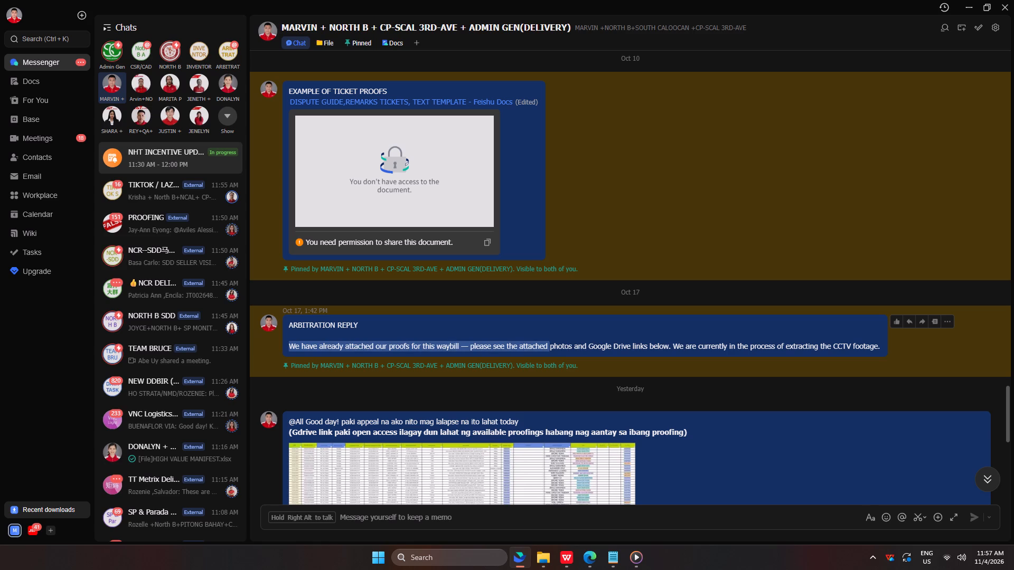
drag(554, 347, 669, 347)
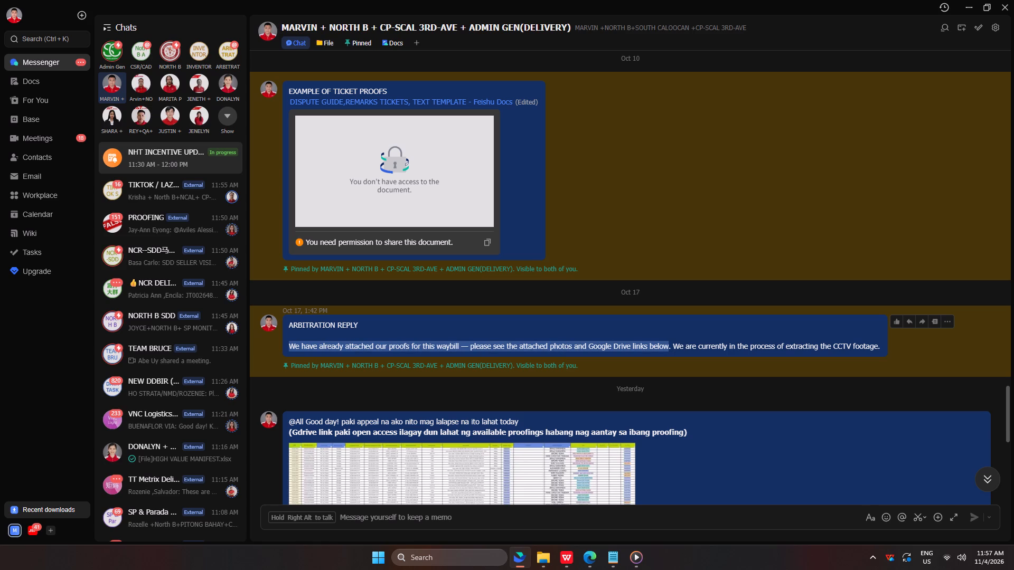
drag(669, 347, 670, 346)
key(ctrl+c)
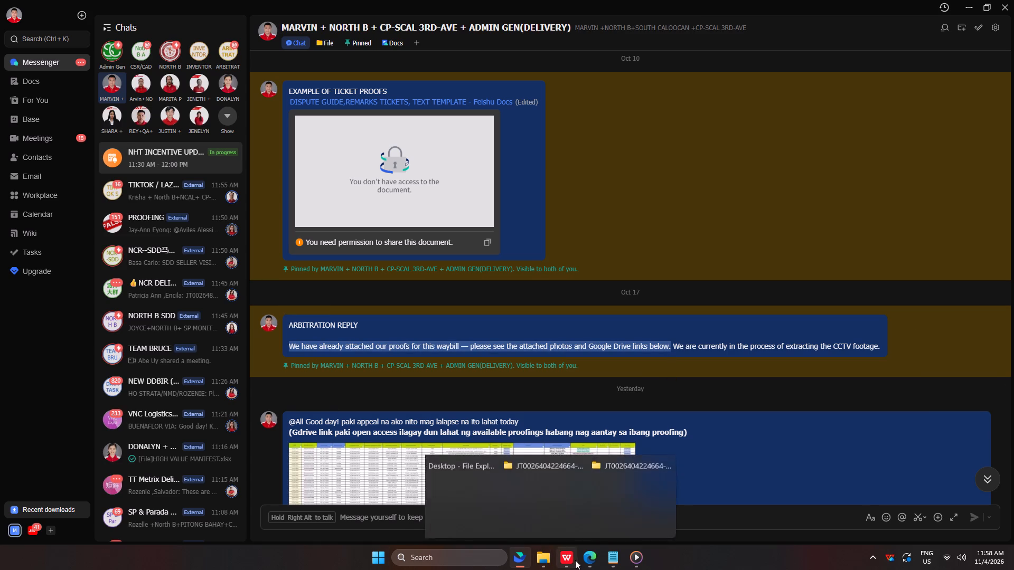
Switch back to the JMS arbitration reply page in Edge and paste the copied standard sentence above the Drive link in the reply message.
click(590, 556)
click(220, 353)
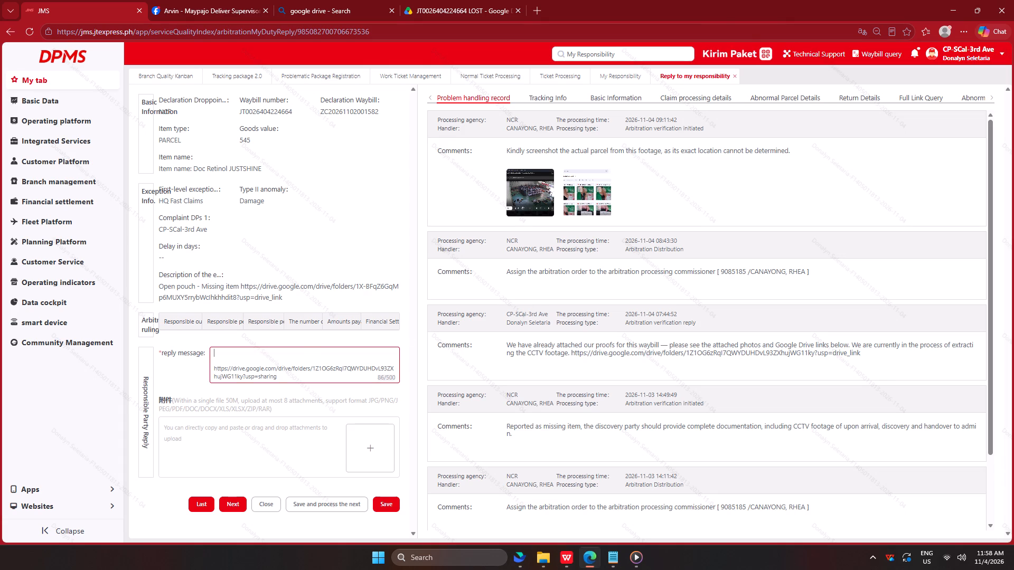
key(ctrl+v)
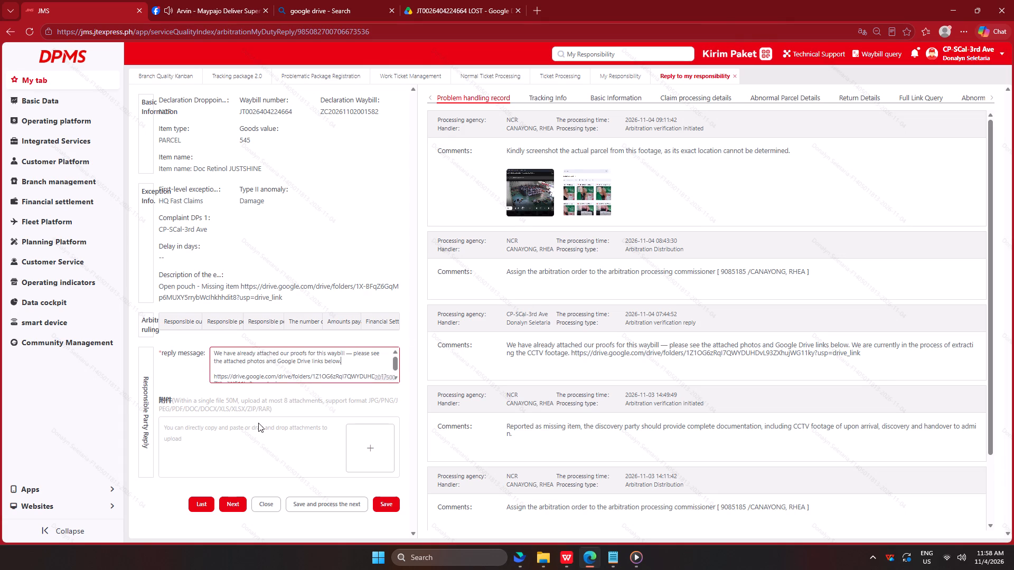
Add a closing "Thank you" right after the sentence ending "Google Drive links below." in the reply message.
key(space)
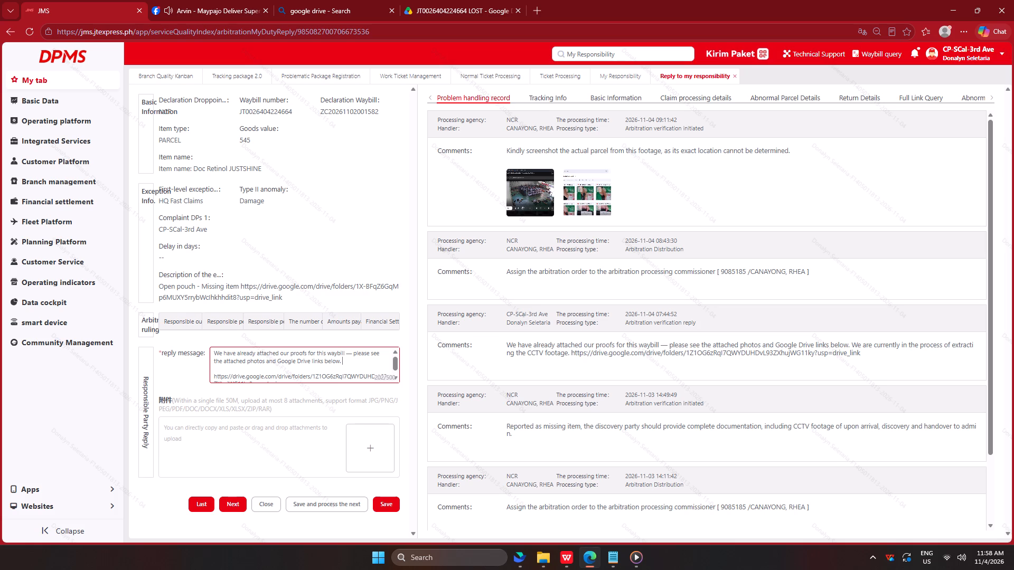
text(t)
key(BackSpace)
key(BackSpace)
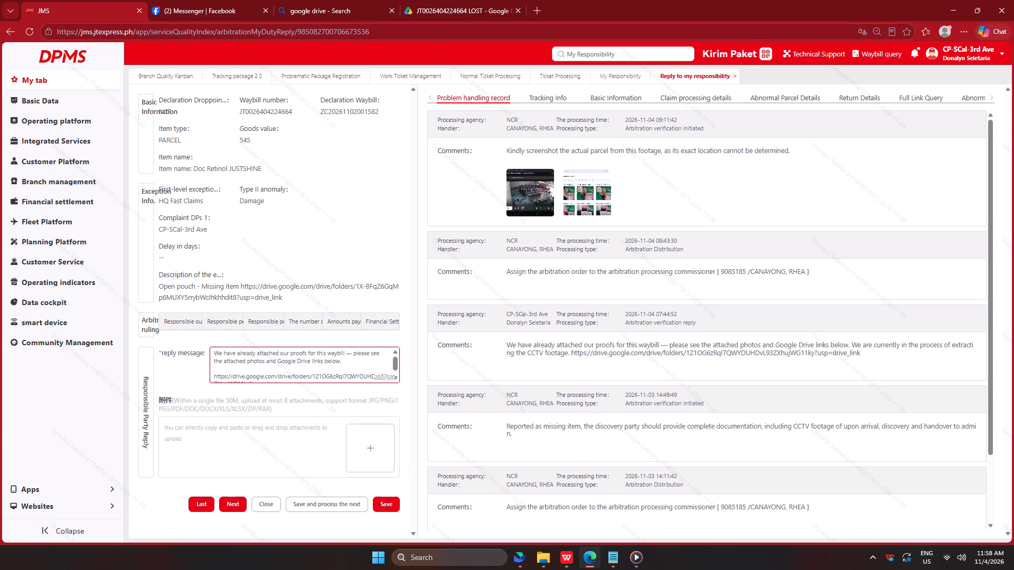
key(BackSpace)
key(BackSpace)
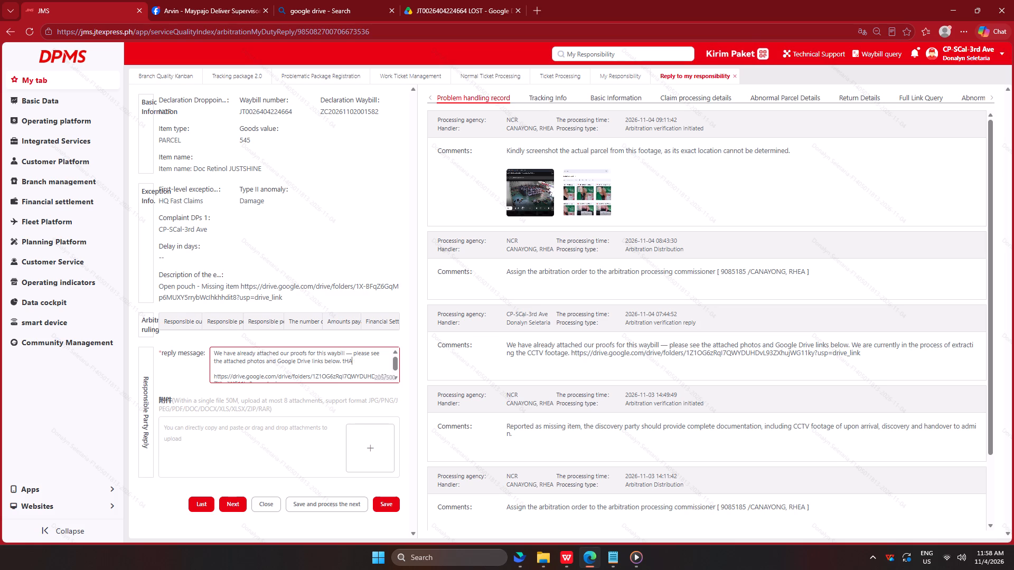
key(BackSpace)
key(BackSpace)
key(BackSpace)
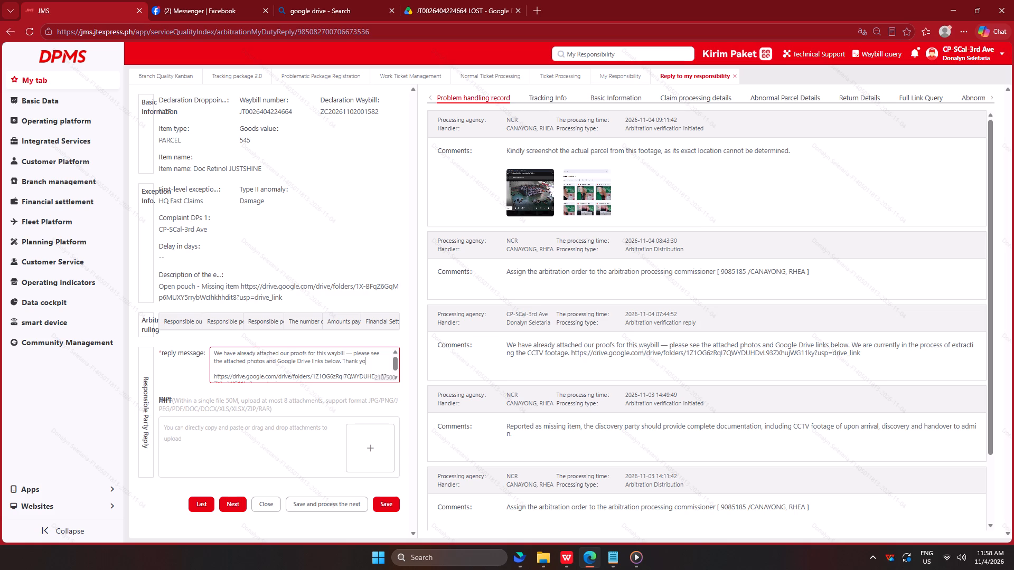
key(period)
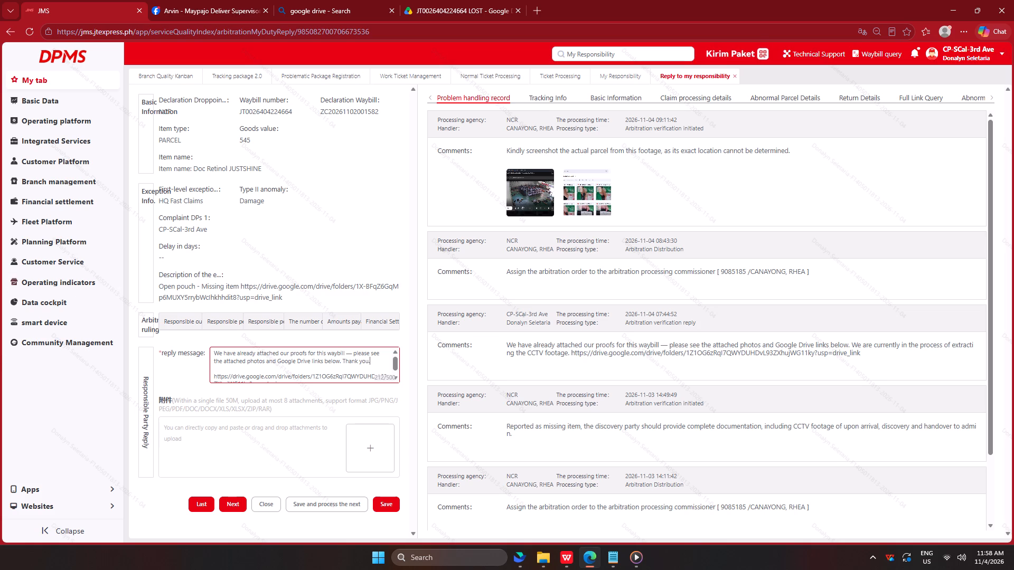
scroll(365, 446, down, 5)
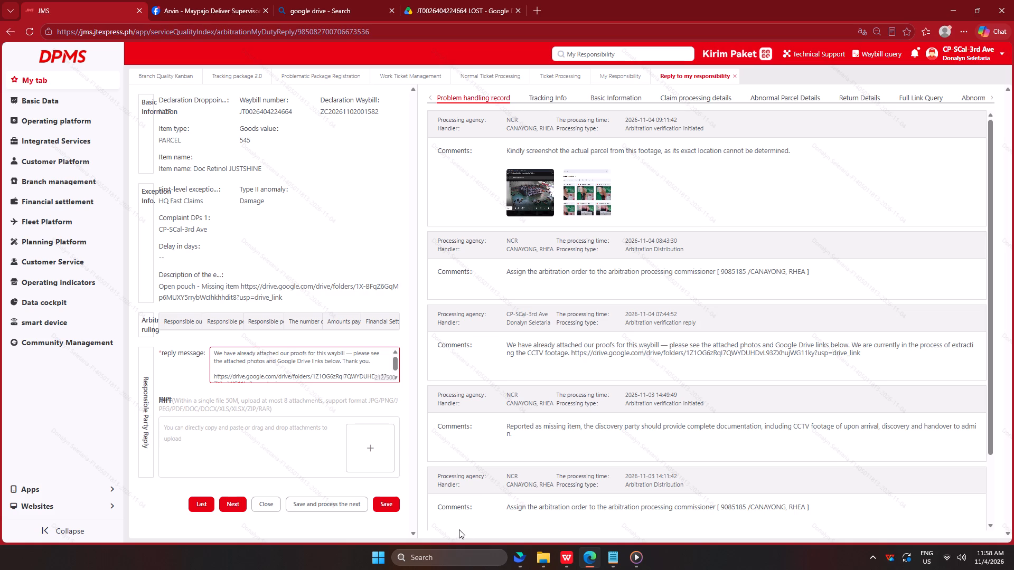
click(386, 504)
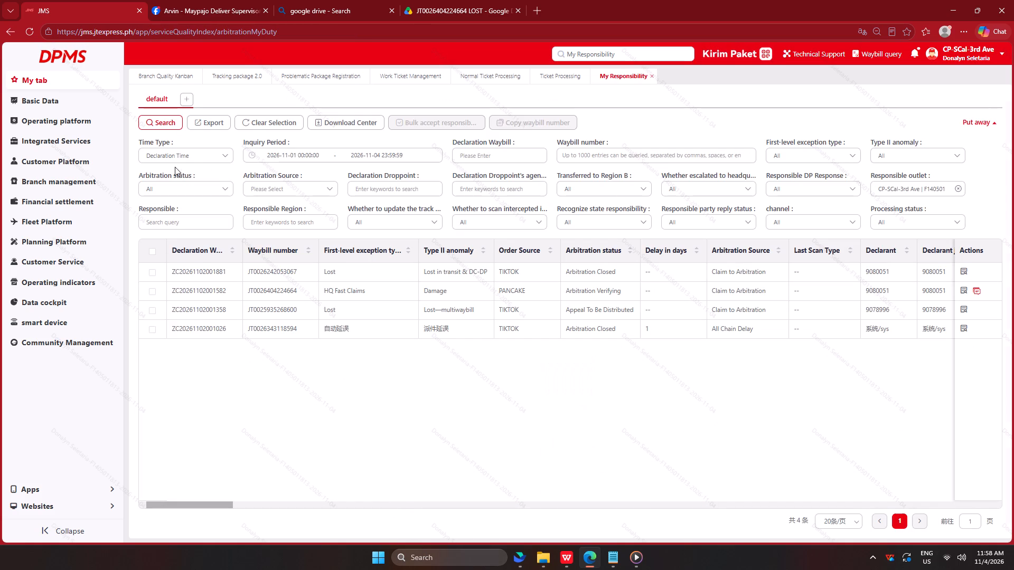
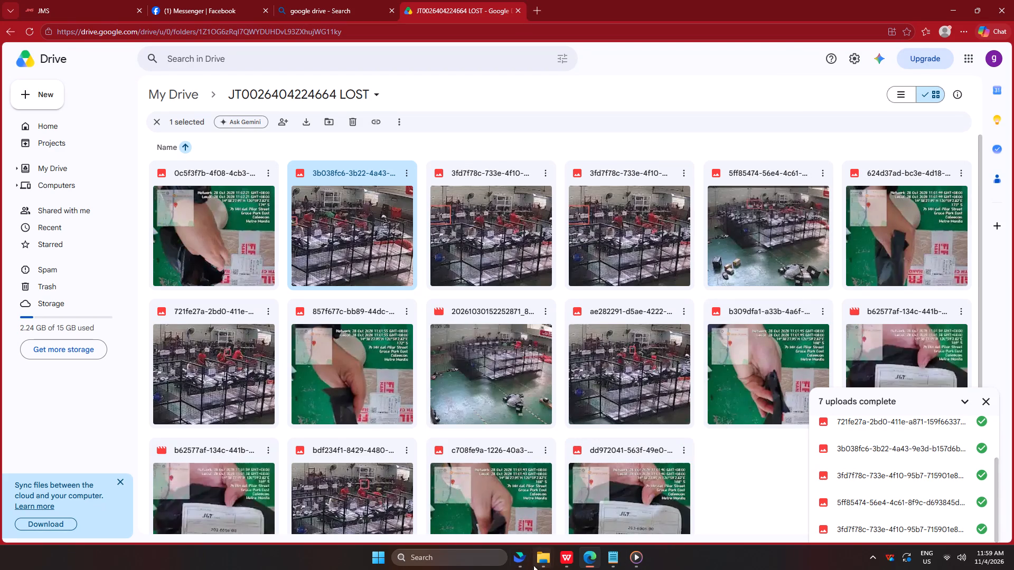
Switch to Media Player to view the open CCTV recording of the warehouse sorting area.
click(631, 553)
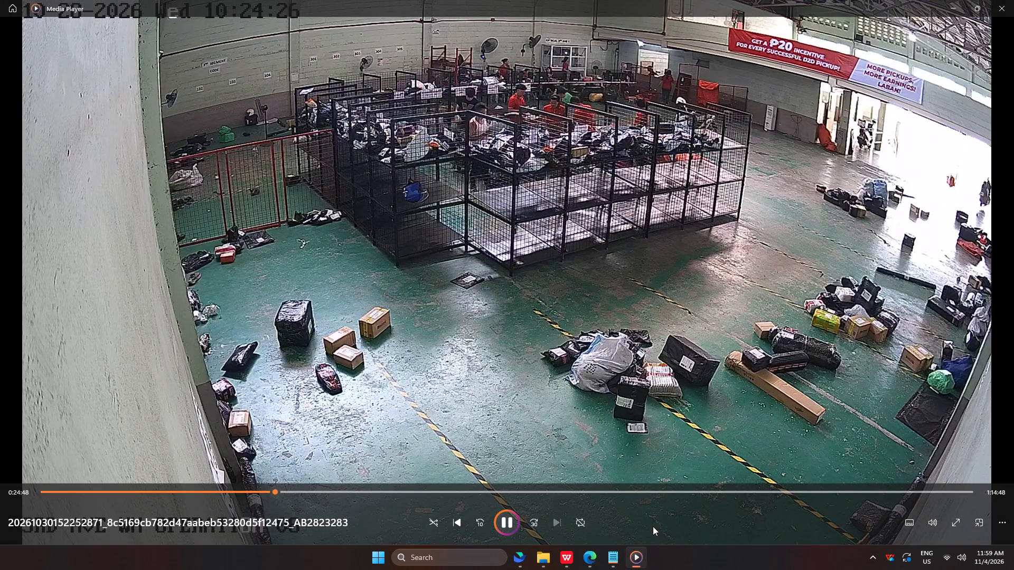
Skip the warehouse CCTV recording back 10 seconds to rewatch the footage around 10:24:20.
click(480, 521)
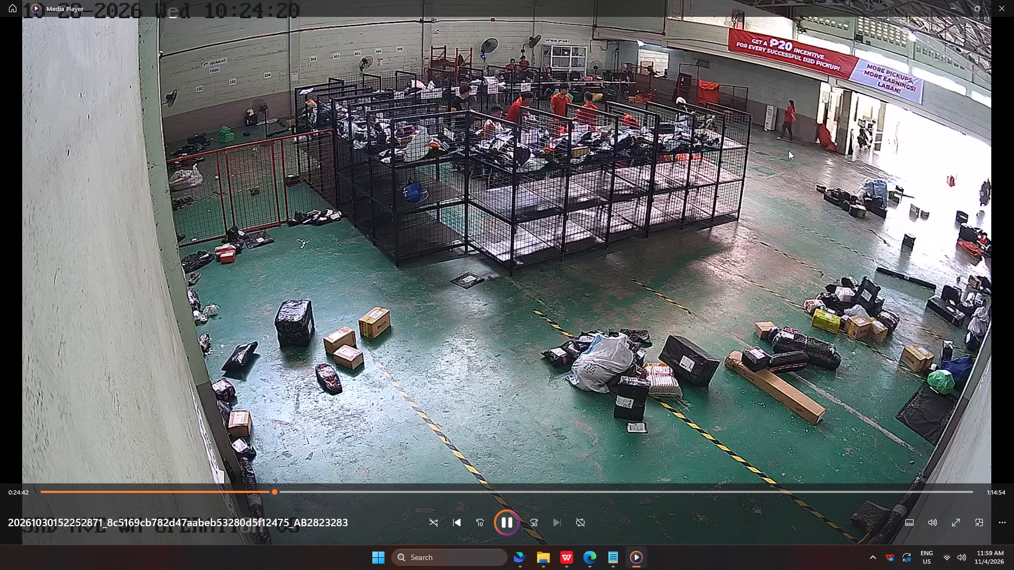
Capture a cropped screenshot of the person in red walking near the warehouse entrance in the CCTV footage around 10:24:20.
key(ctrl+shift+a)
drag(724, 66, 804, 174)
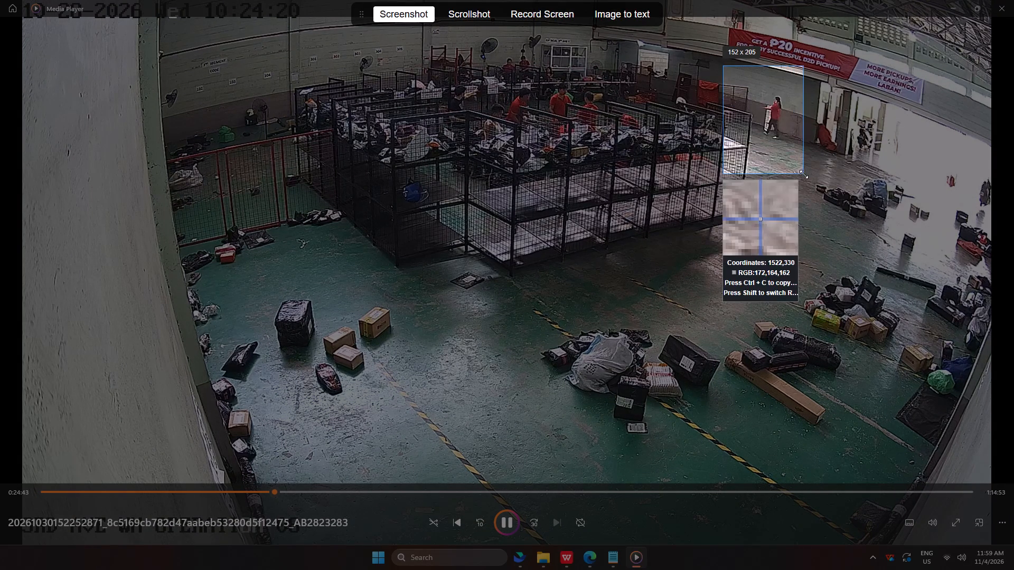
click(792, 193)
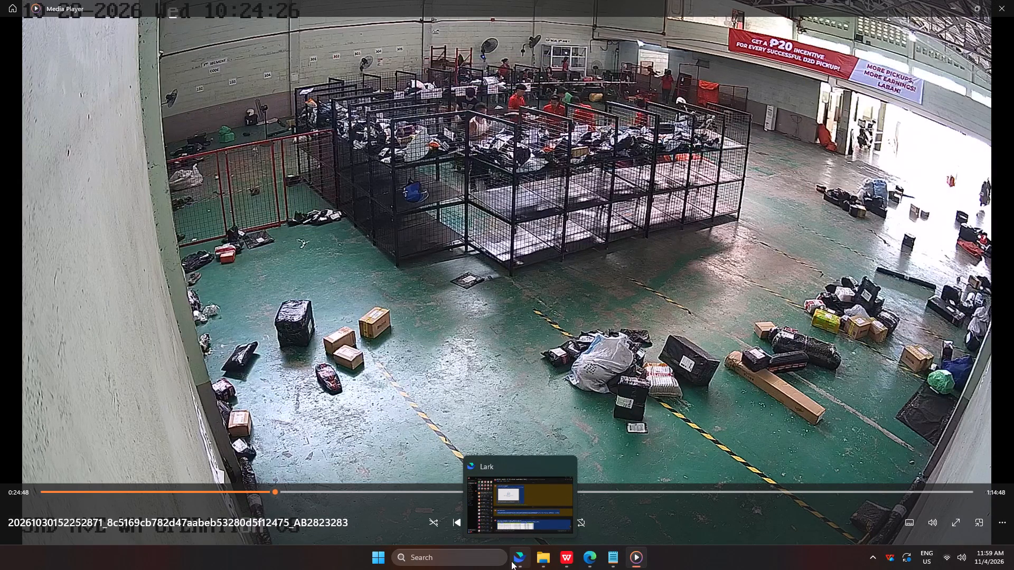
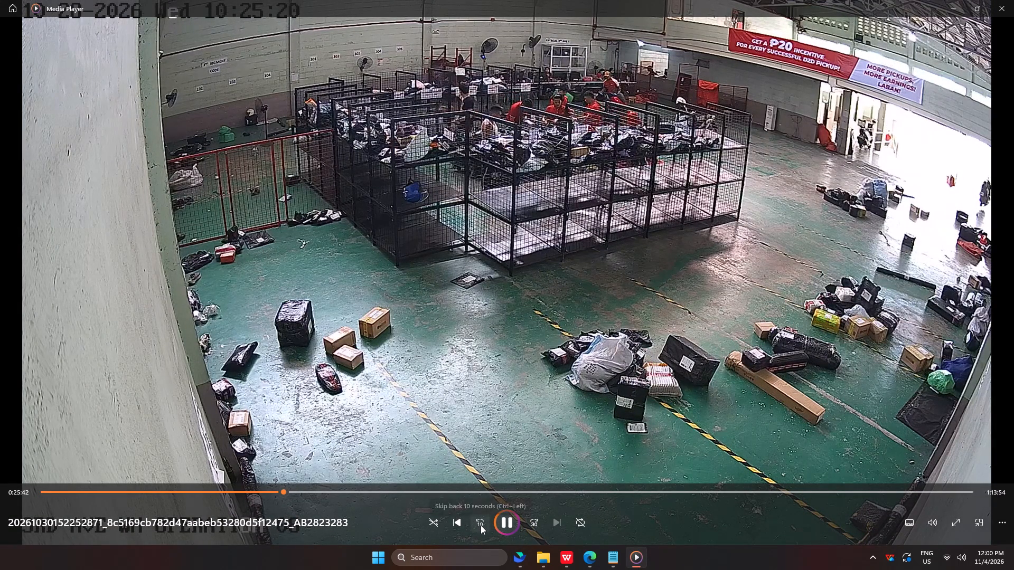
Step the warehouse CCTV recording back three 10-second jumps to rewatch the footage from around 10:24:46.
click(482, 526)
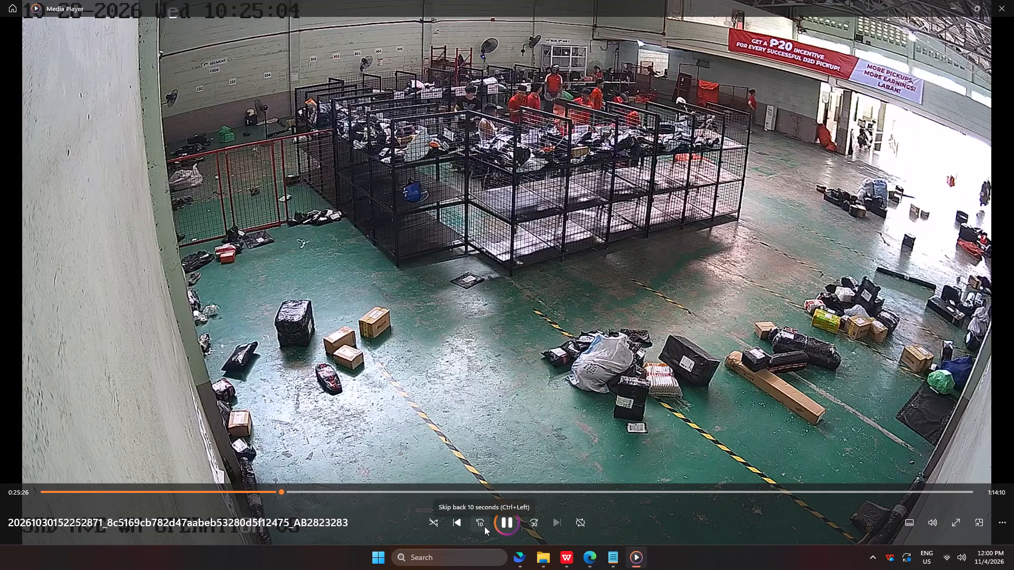
click(484, 526)
click(484, 526)
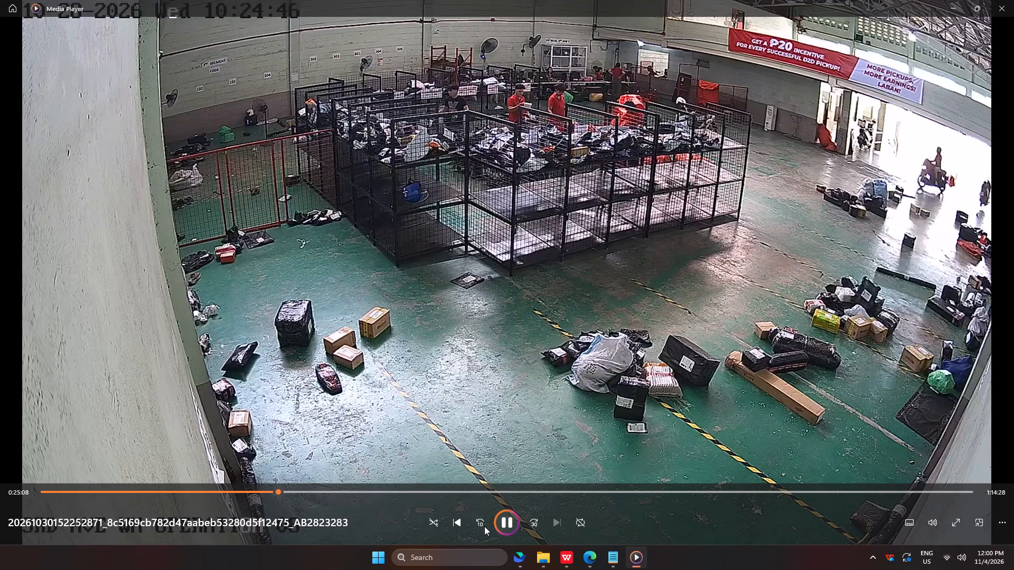
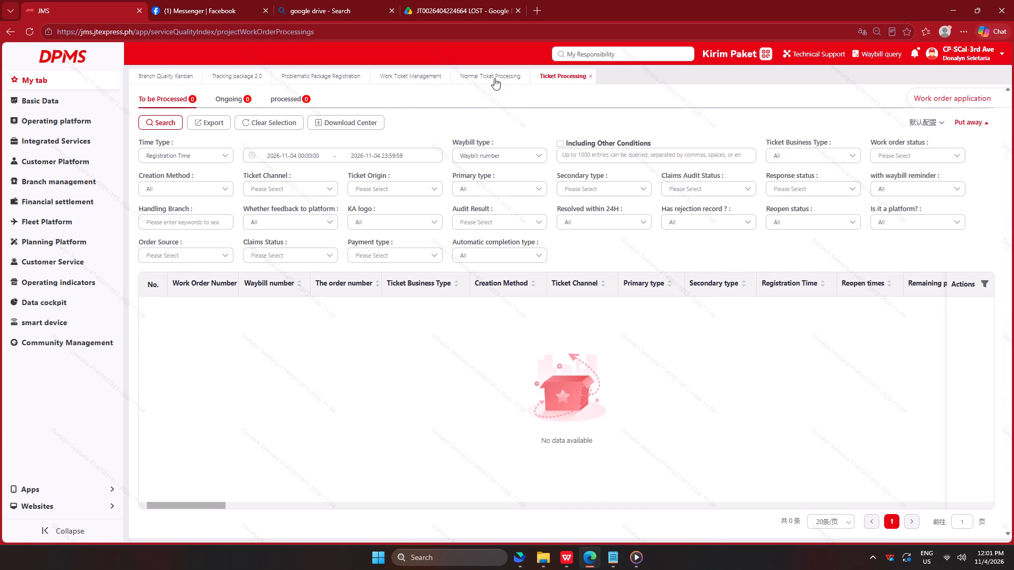
Close the Ticket Processing page in JMS.
click(591, 75)
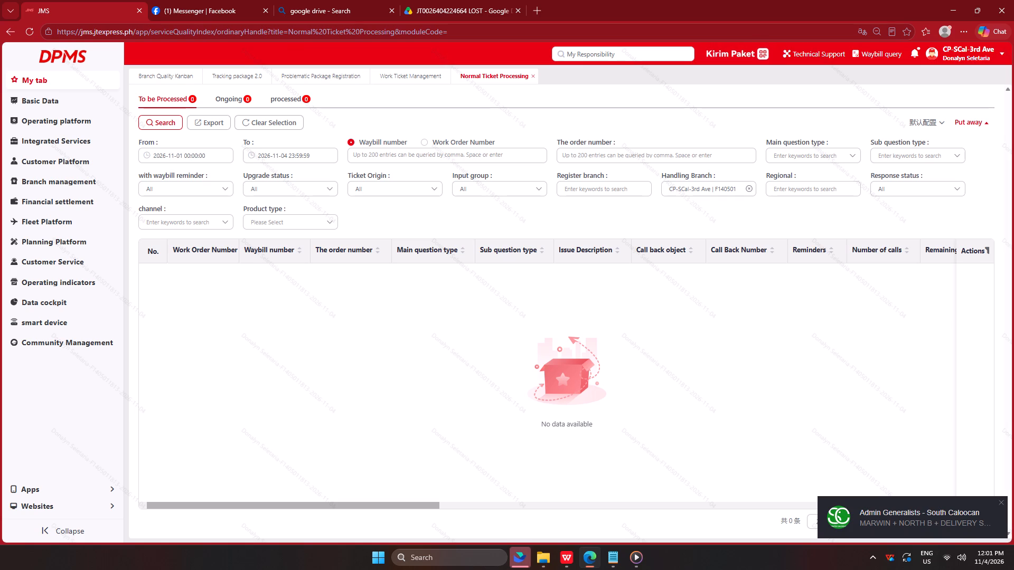
Switch to the browser page showing the search results for google drive.
click(362, 6)
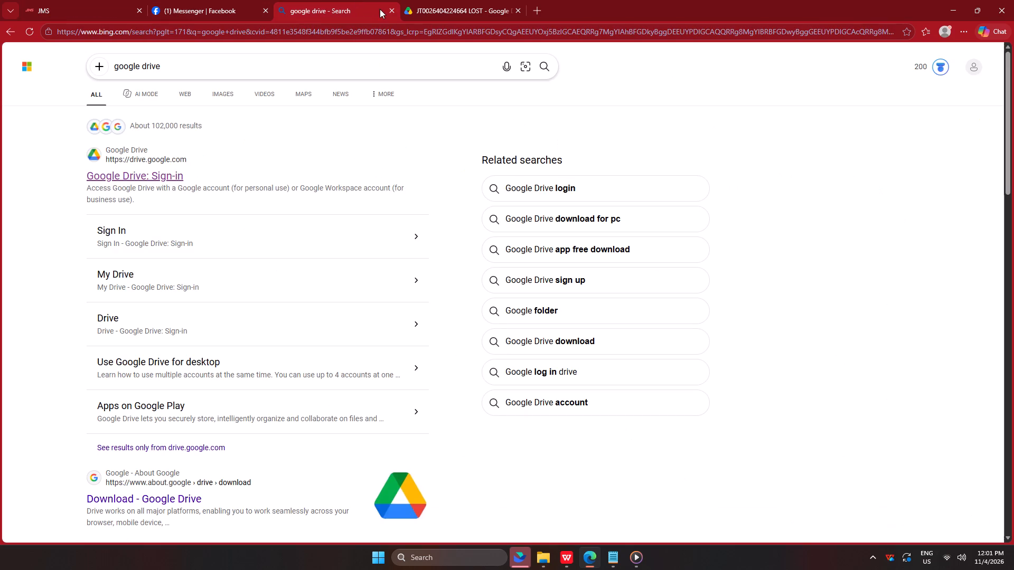
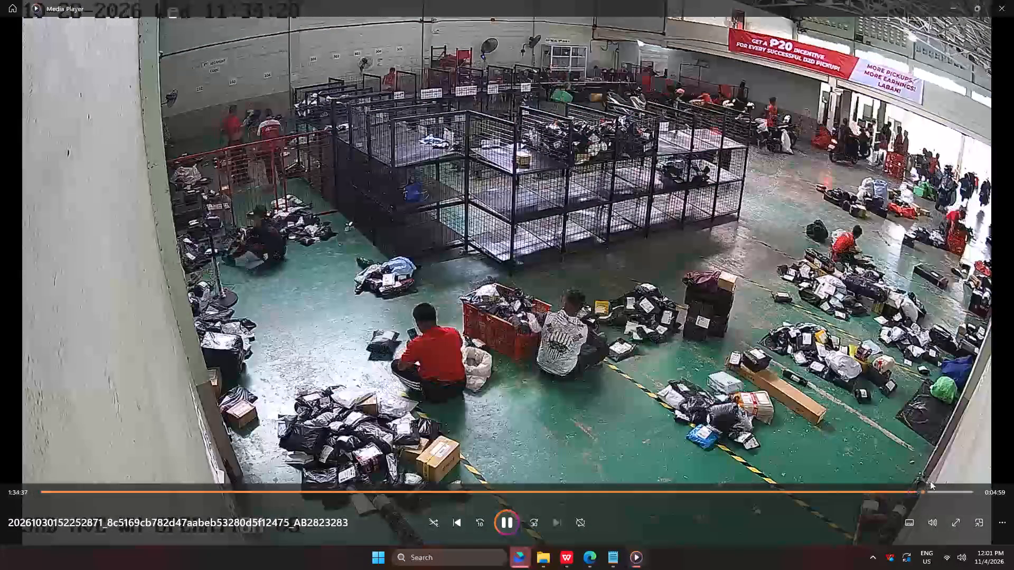
Skip slightly ahead in the warehouse CCTV footage near the end of the recording.
drag(930, 481, 933, 481)
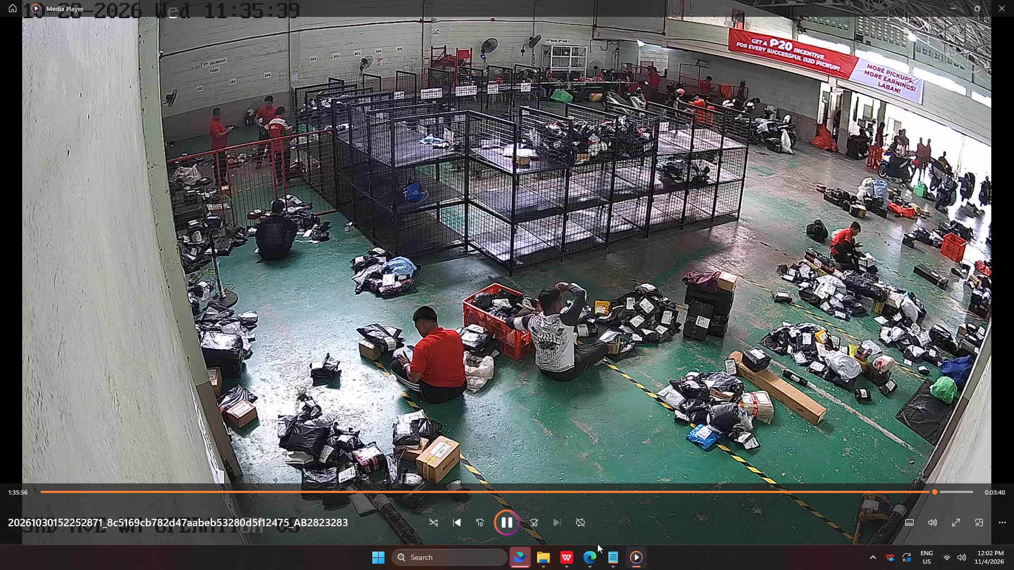
click(590, 555)
click(238, 78)
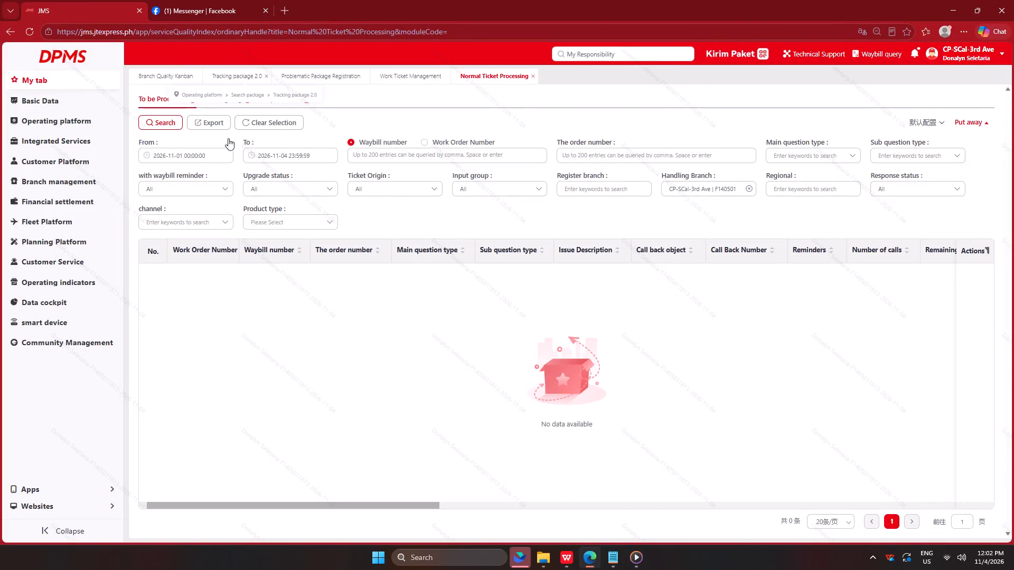
click(226, 111)
click(191, 273)
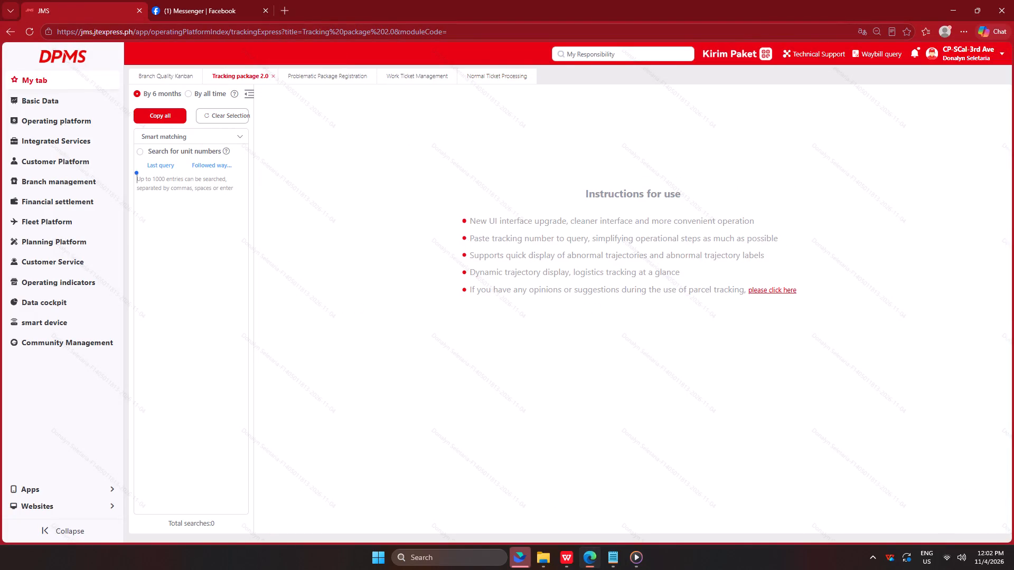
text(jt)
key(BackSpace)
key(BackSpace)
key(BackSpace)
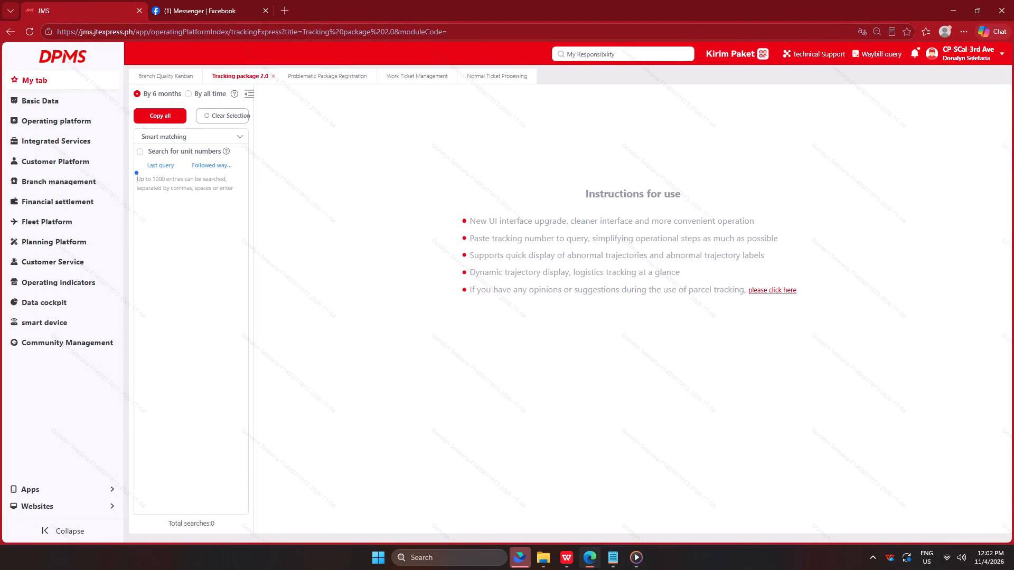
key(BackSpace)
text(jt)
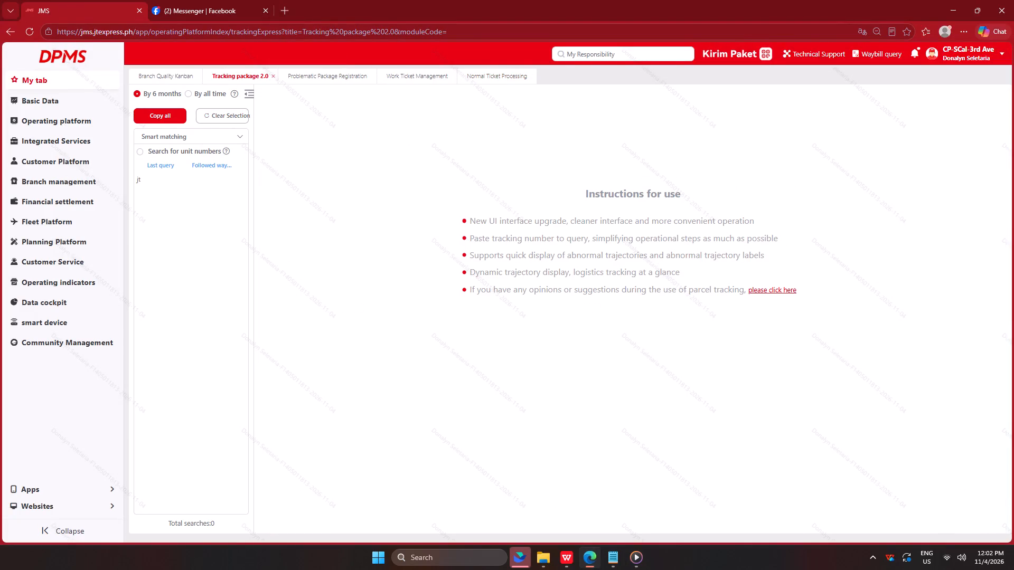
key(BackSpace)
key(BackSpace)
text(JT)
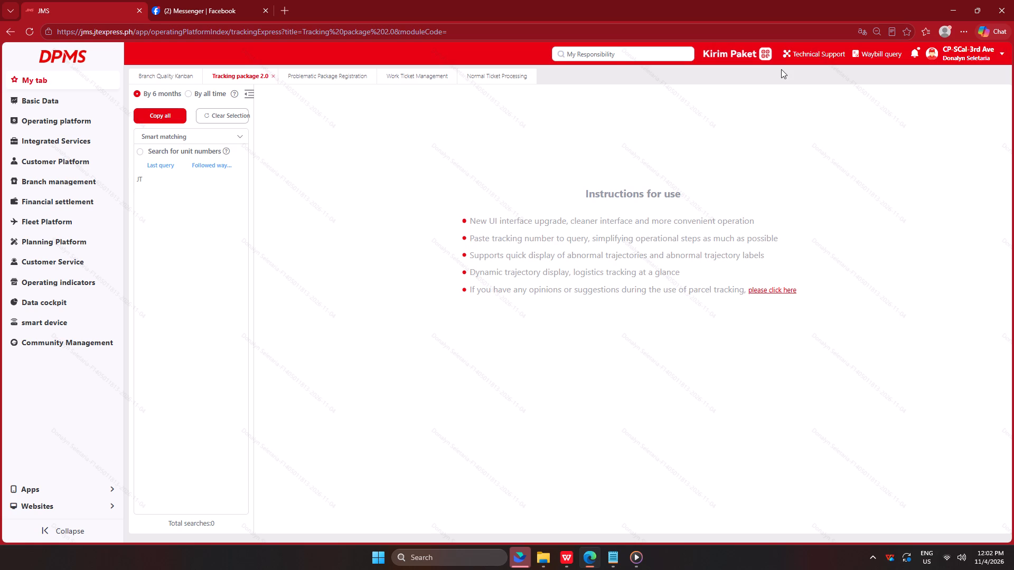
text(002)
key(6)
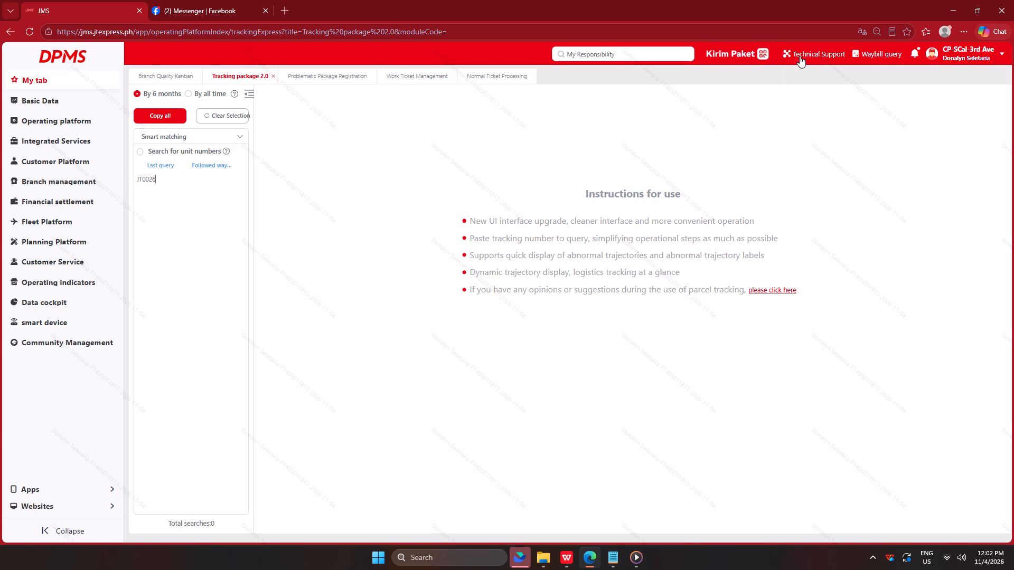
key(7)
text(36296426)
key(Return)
Reveal the recipient's masked name, phone number and address, and examine the parcel's details and tracking record.
scroll(659, 336, down, 6)
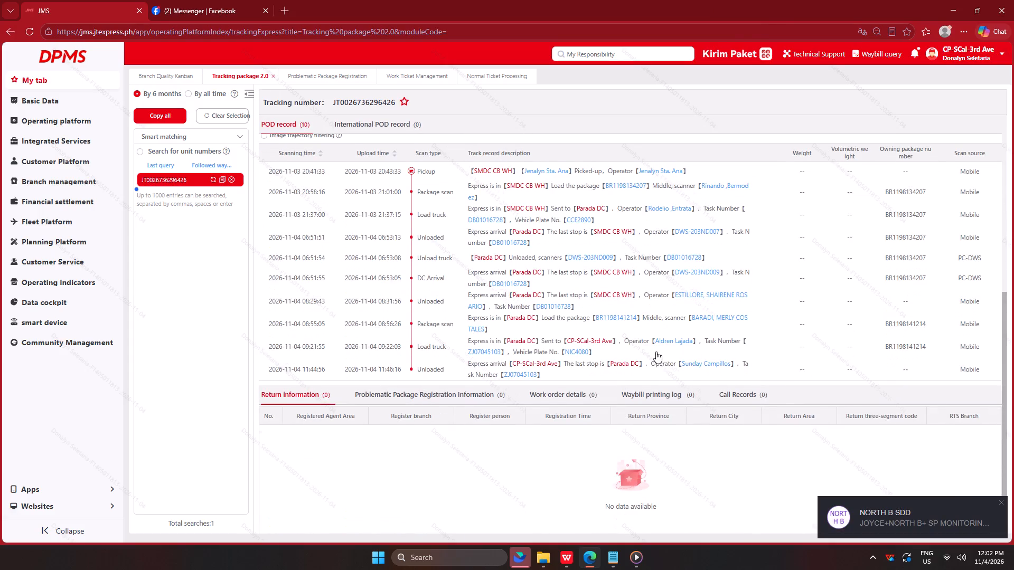
scroll(851, 286, up, 10)
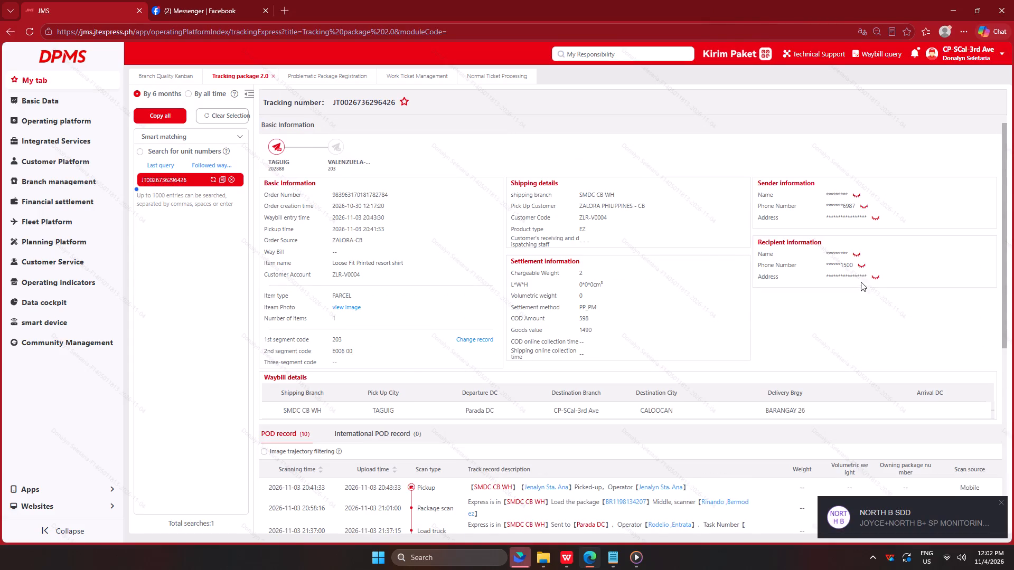
click(860, 265)
click(856, 249)
click(856, 253)
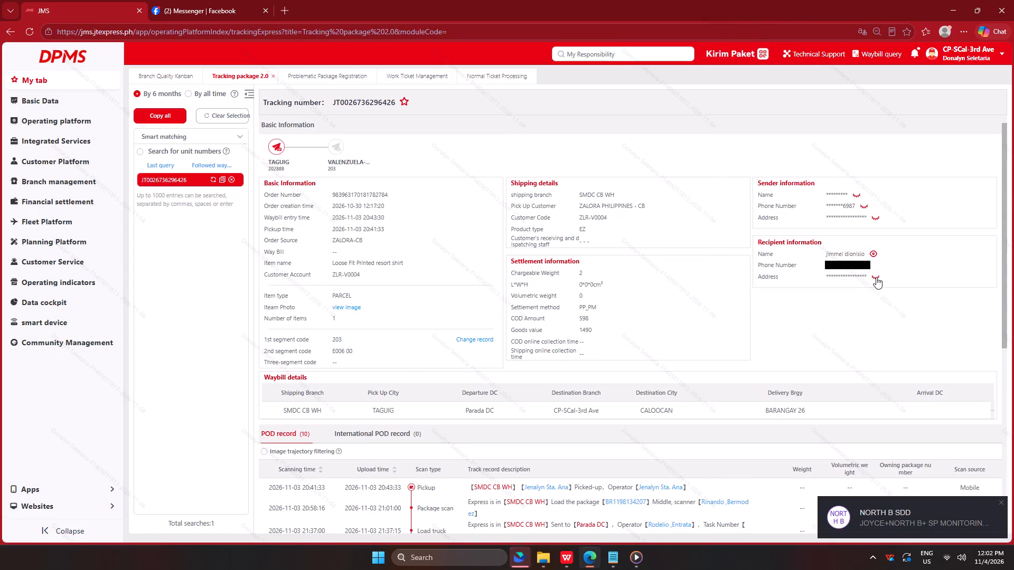
click(874, 275)
click(875, 278)
scroll(383, 358, down, 1)
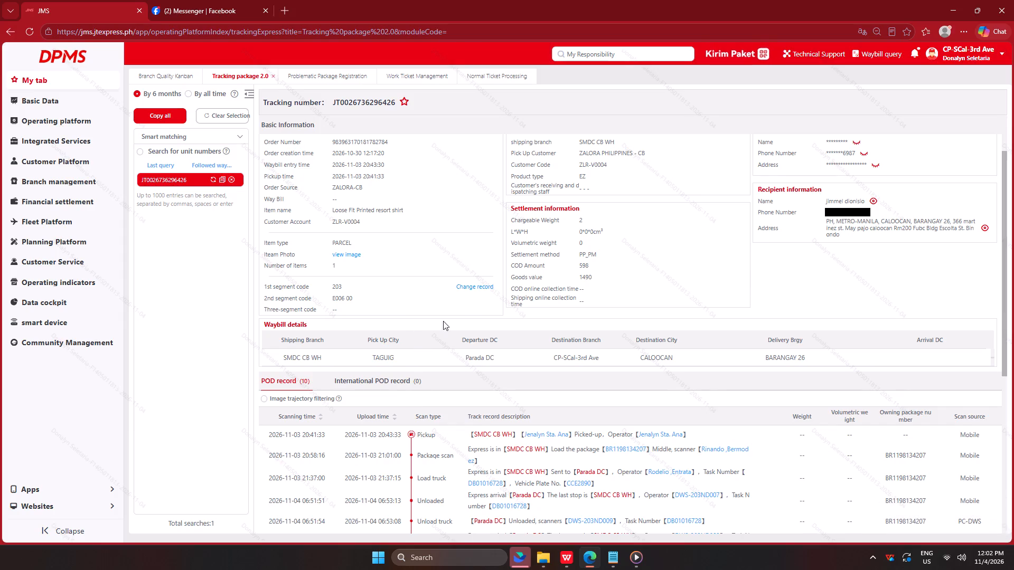
scroll(465, 282, down, 16)
scroll(442, 354, up, 8)
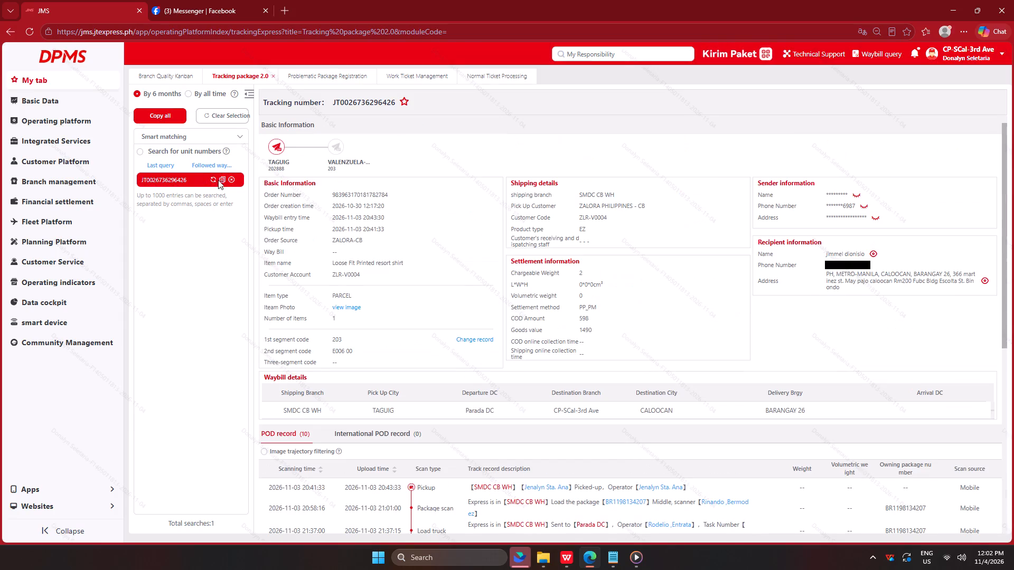
Copy the tracked waybill number and search for its order by waybill number on the Schedule page.
click(219, 180)
click(59, 73)
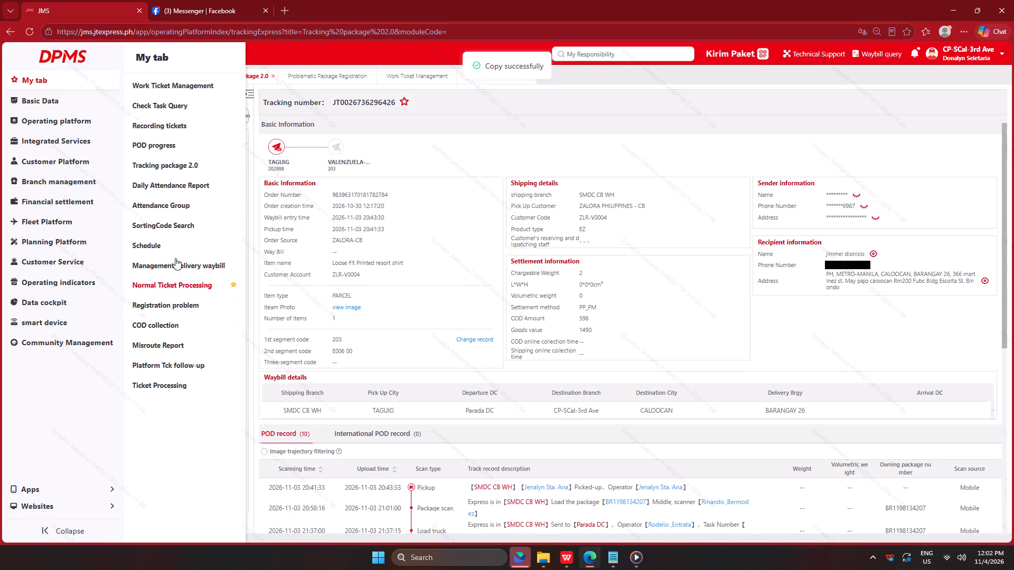
click(167, 242)
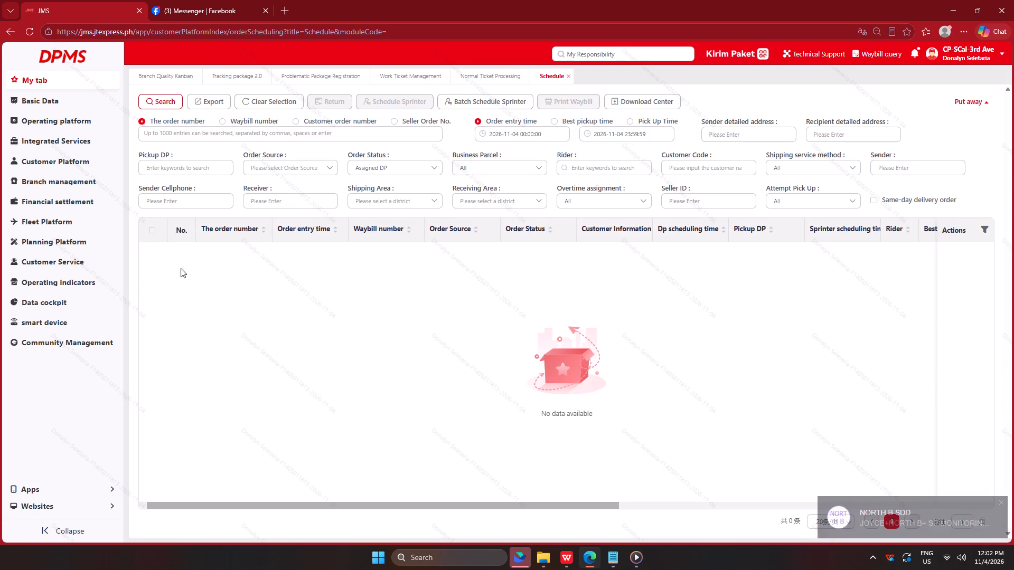
click(221, 121)
click(212, 134)
key(ctrl+v)
click(162, 105)
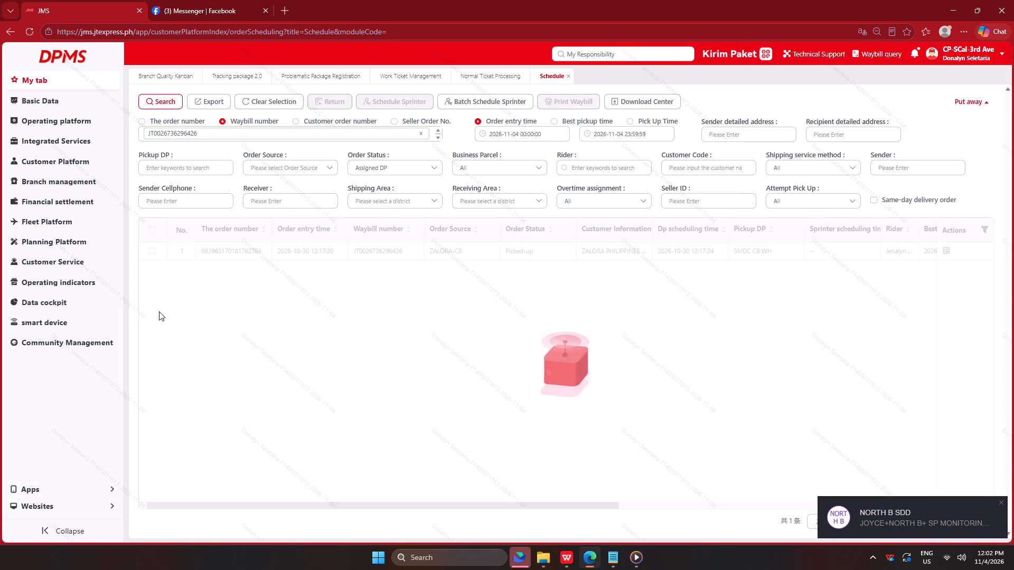
Generate the waybill label for the found order and print it in portrait layout.
click(151, 250)
click(562, 100)
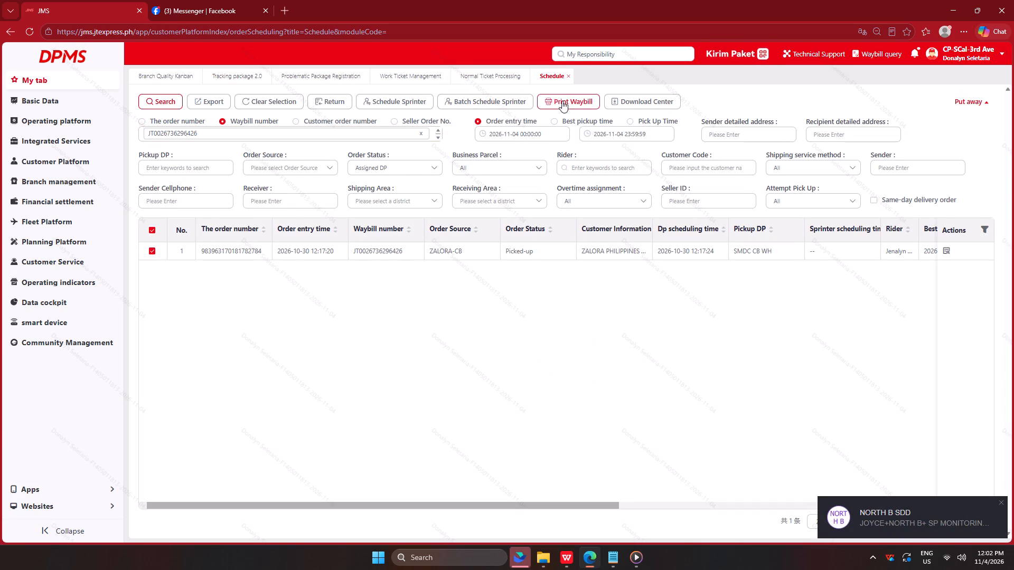
click(559, 133)
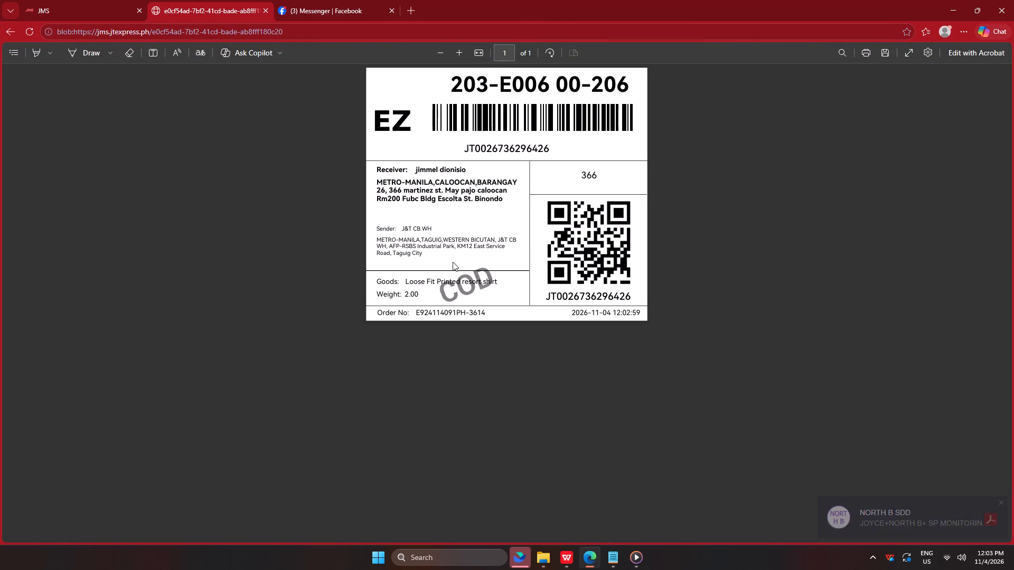
key(ctrl+p)
click(29, 213)
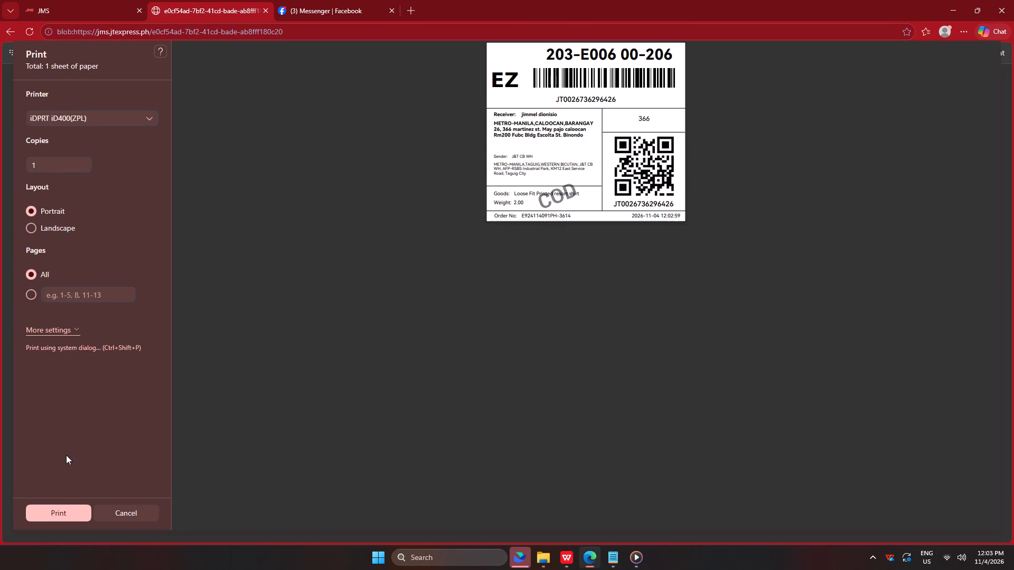
click(57, 508)
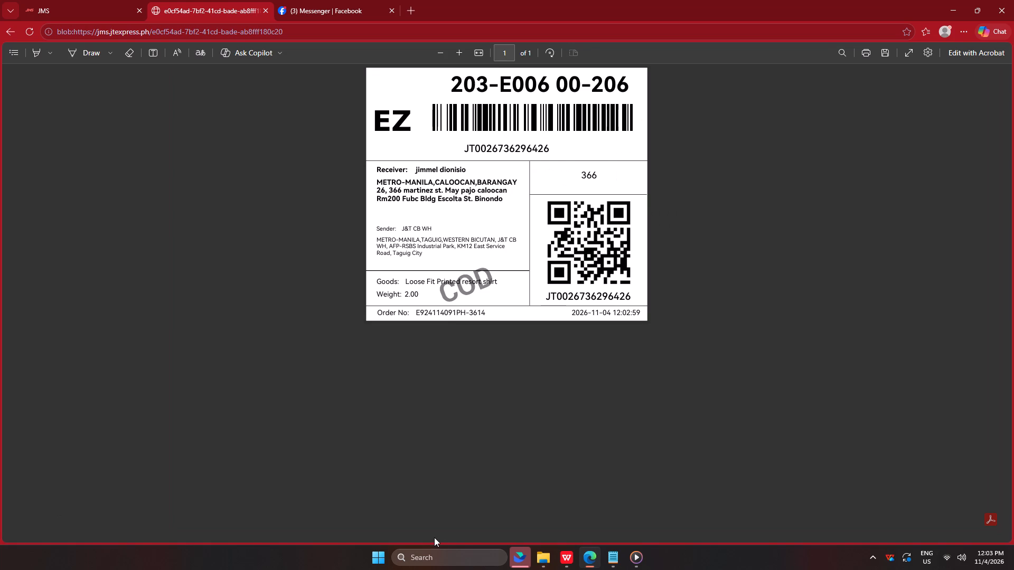